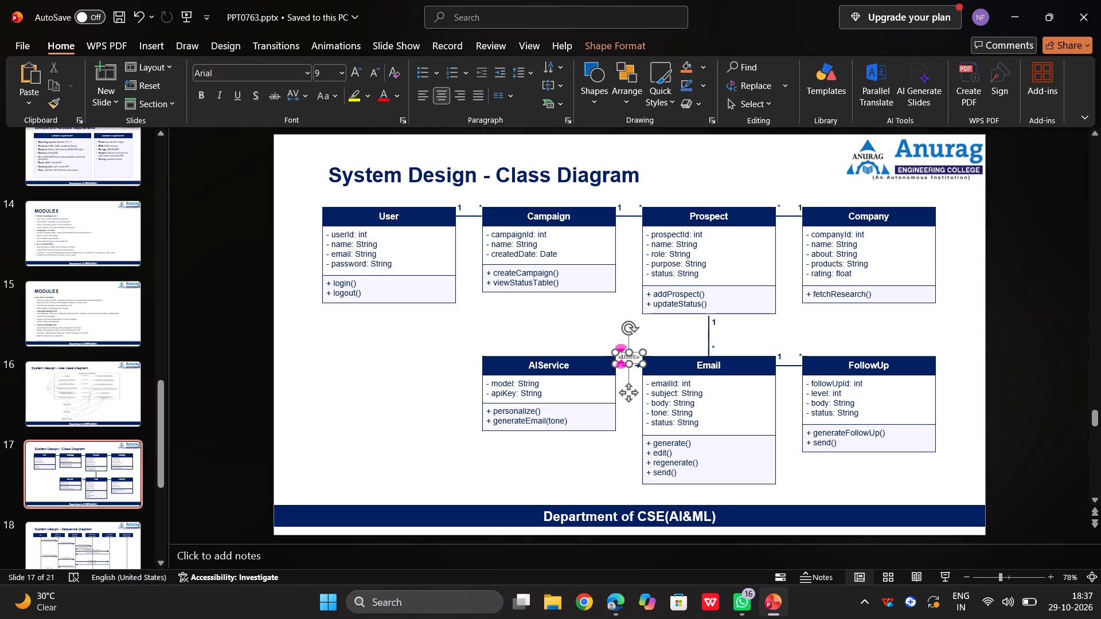
left_click_drag(338, 210, 353, 207)
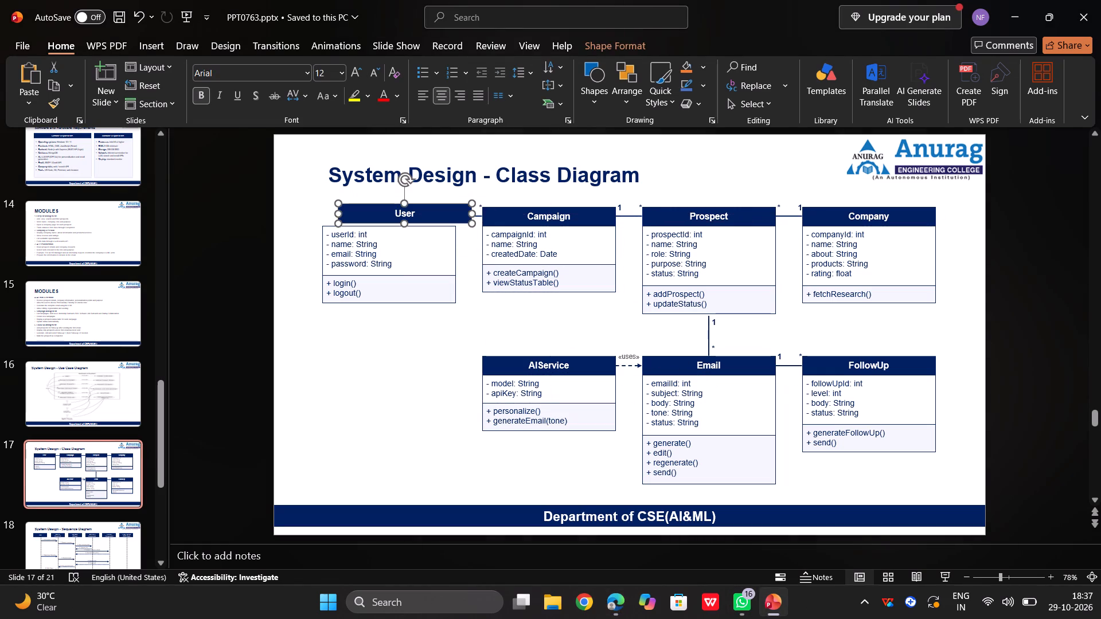
left_click_drag(317, 204, 778, 403)
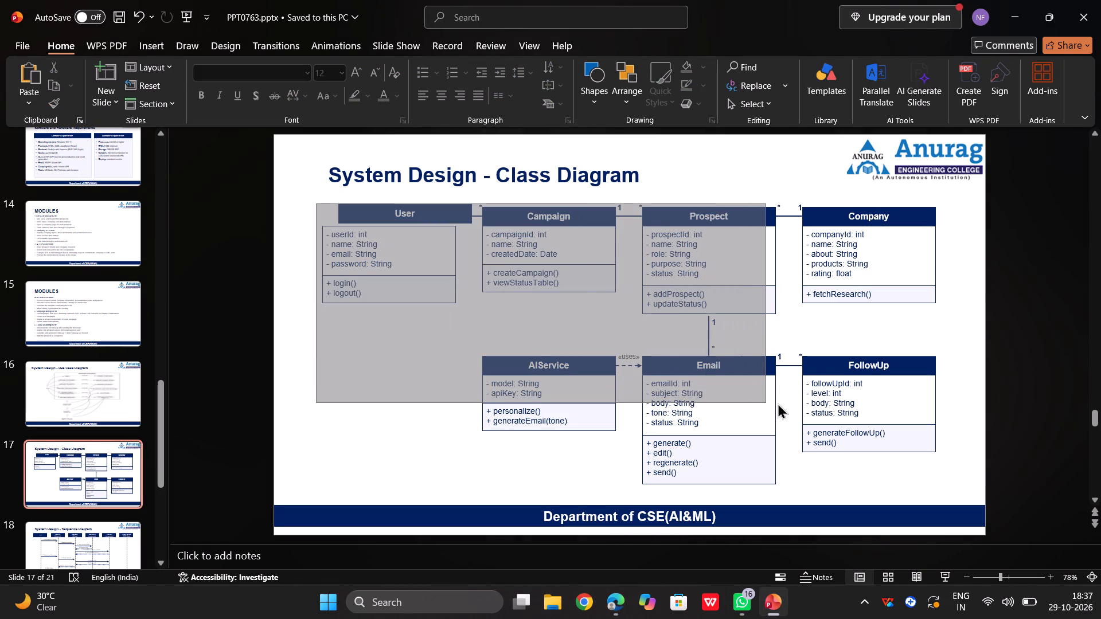
left_click_drag(778, 403, 951, 429)
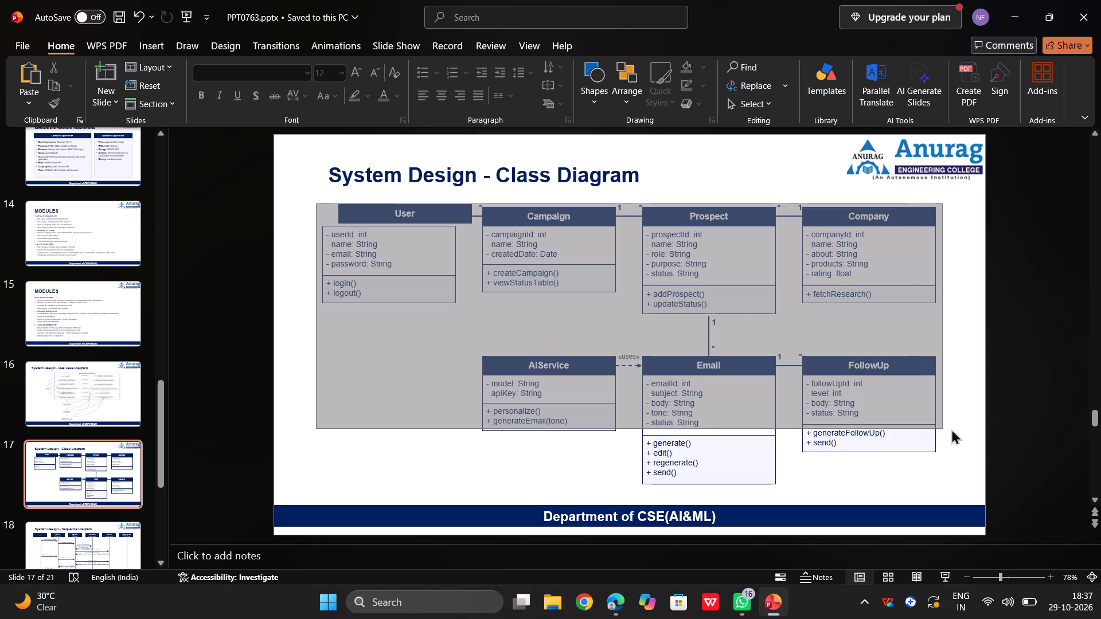
left_click_drag(951, 429, 942, 565)
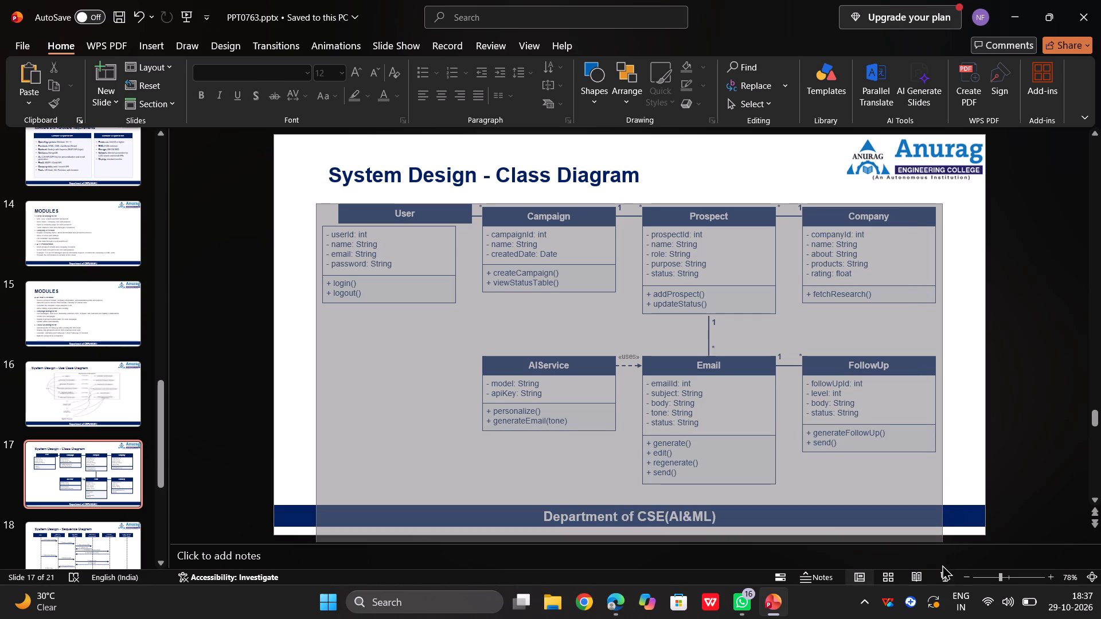
left_click_drag(942, 565, 936, 492)
key("Delete")
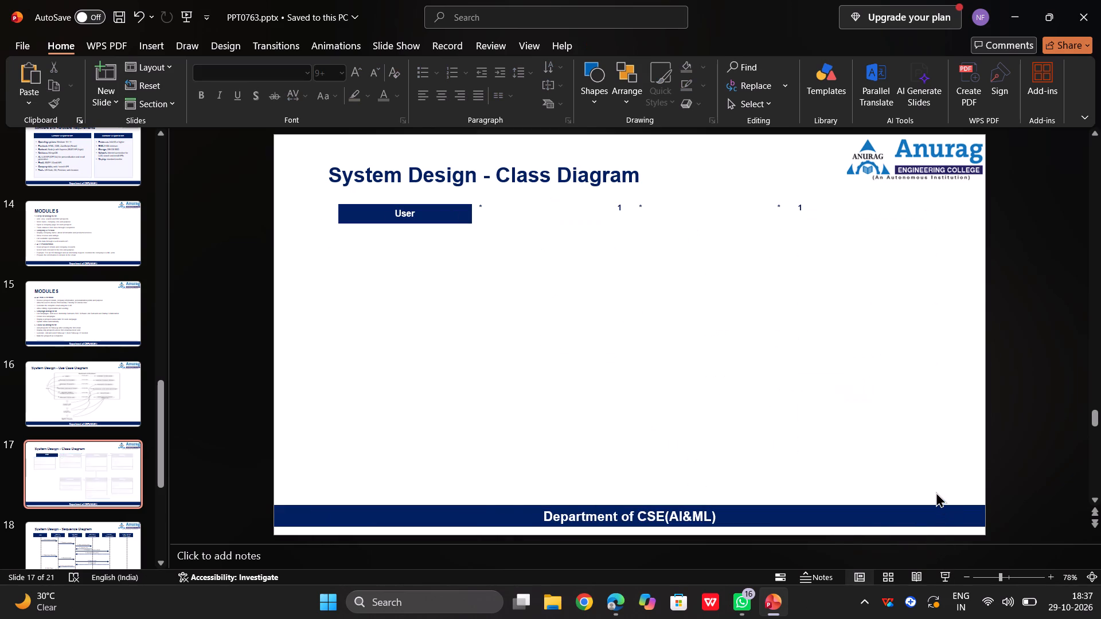
Delete the leftover User header and multiplicity labels below the System Design - Class Diagram title.
left_click_drag(314, 211, 408, 221)
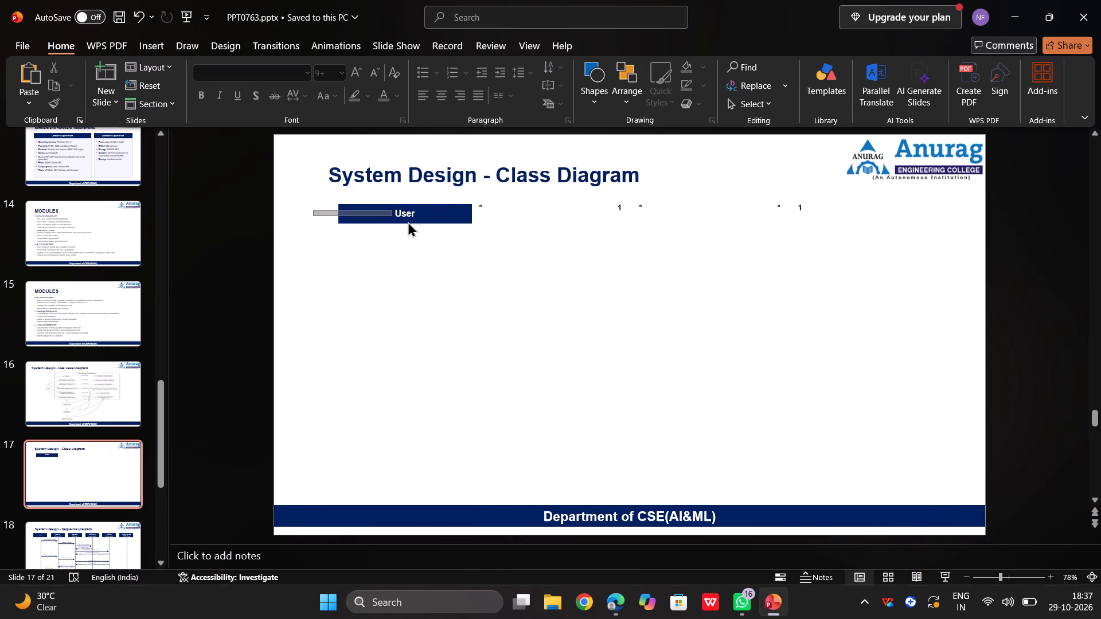
left_click_drag(408, 221, 853, 219)
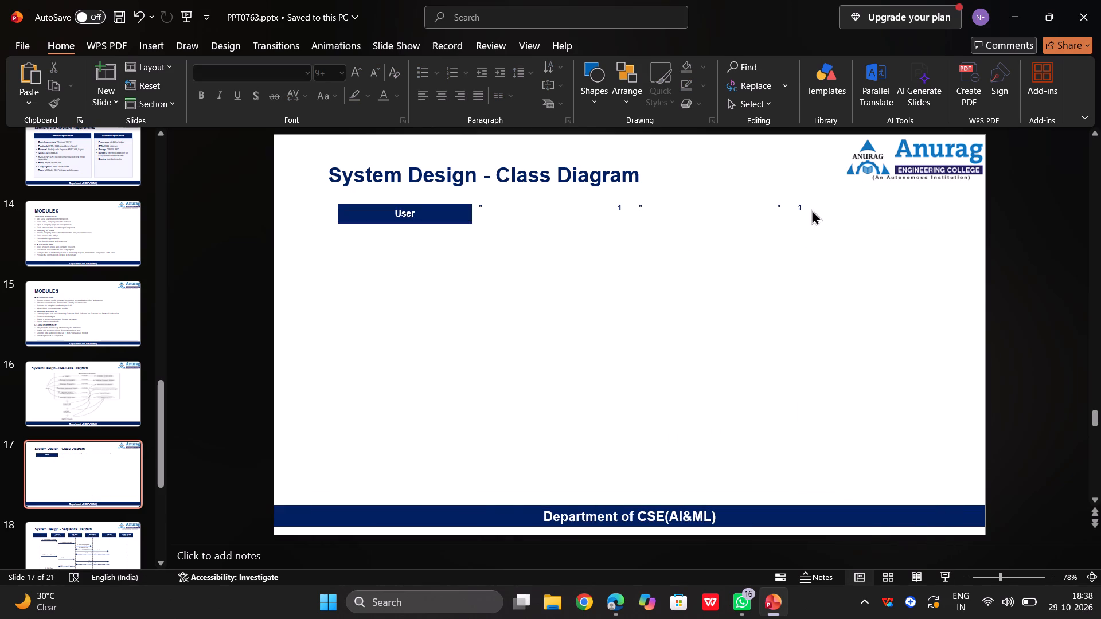
left_click(330, 190)
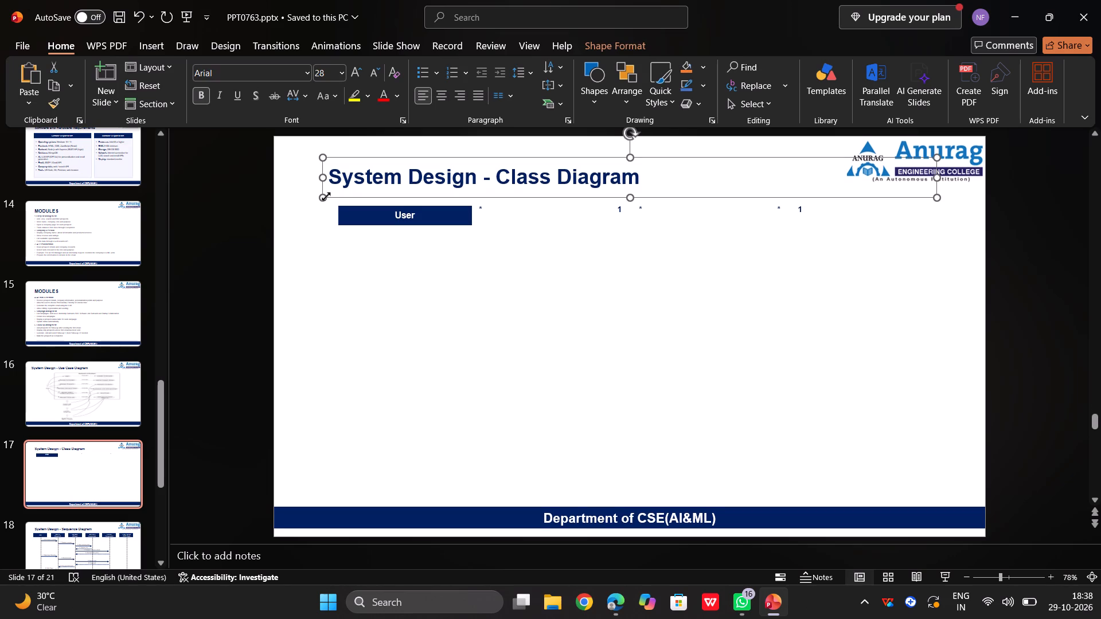
left_click_drag(323, 208, 651, 228)
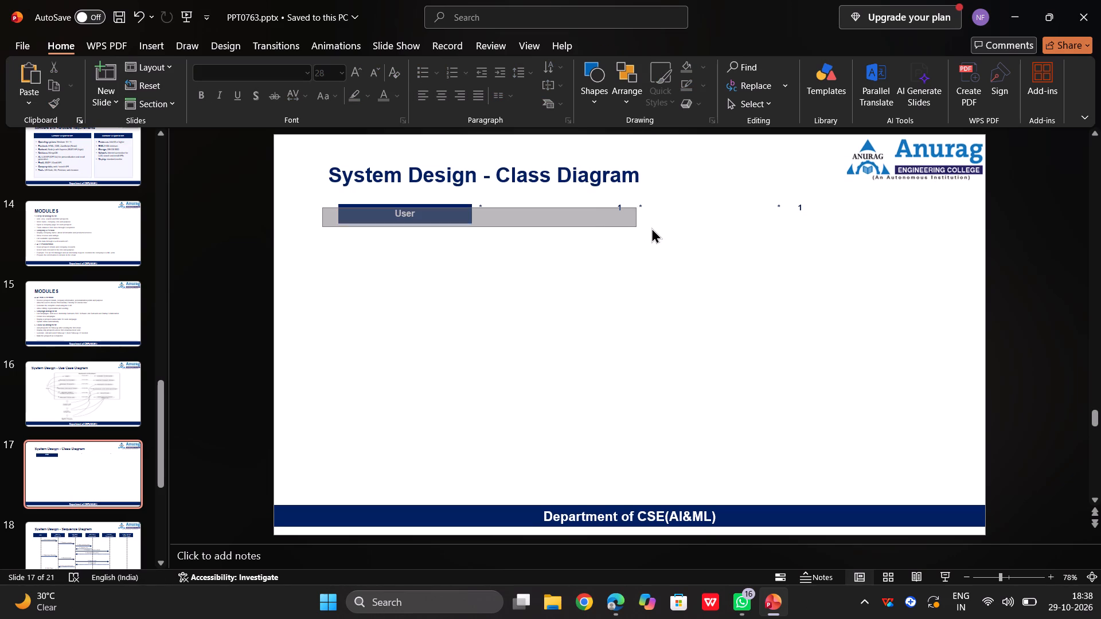
left_click_drag(651, 228, 900, 218)
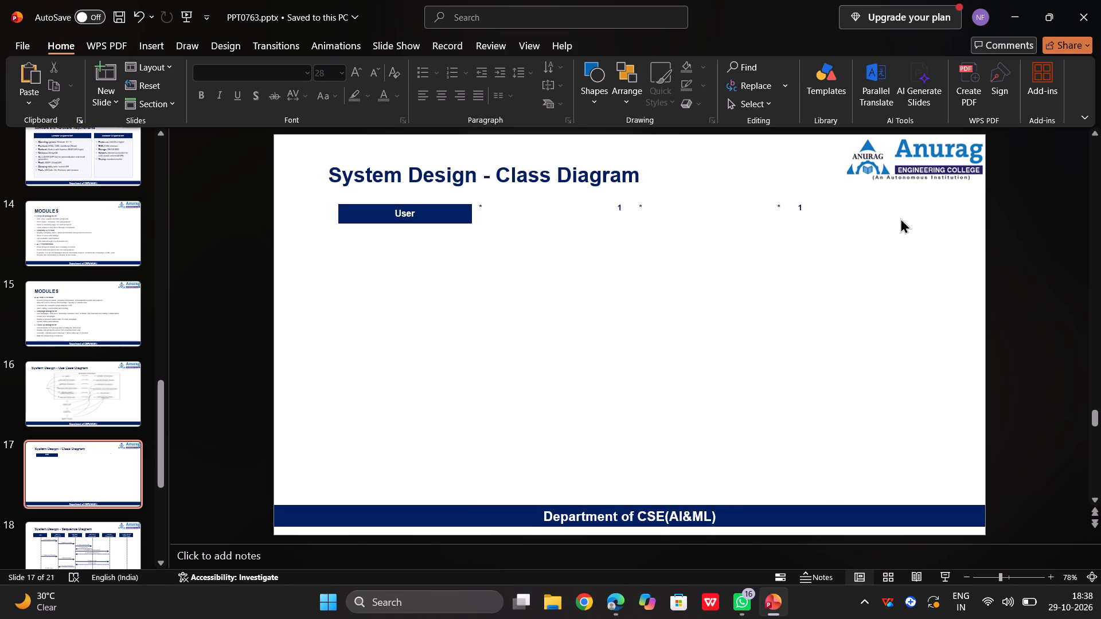
key("Delete")
left_click_drag(333, 192, 347, 188)
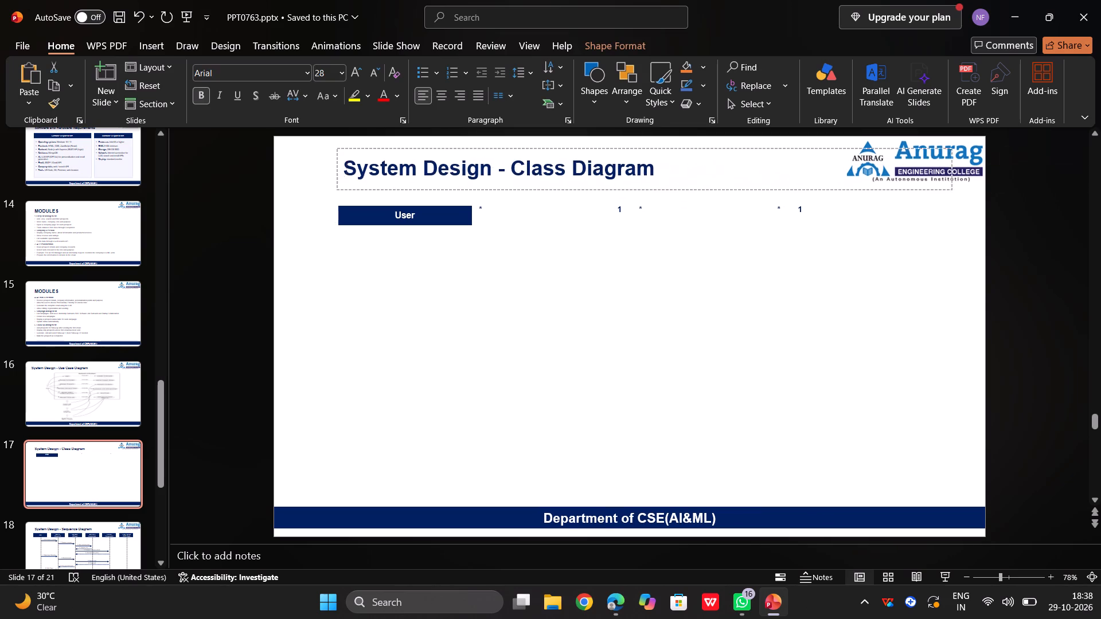
left_click_drag(347, 188, 323, 191)
left_click_drag(306, 211, 416, 197)
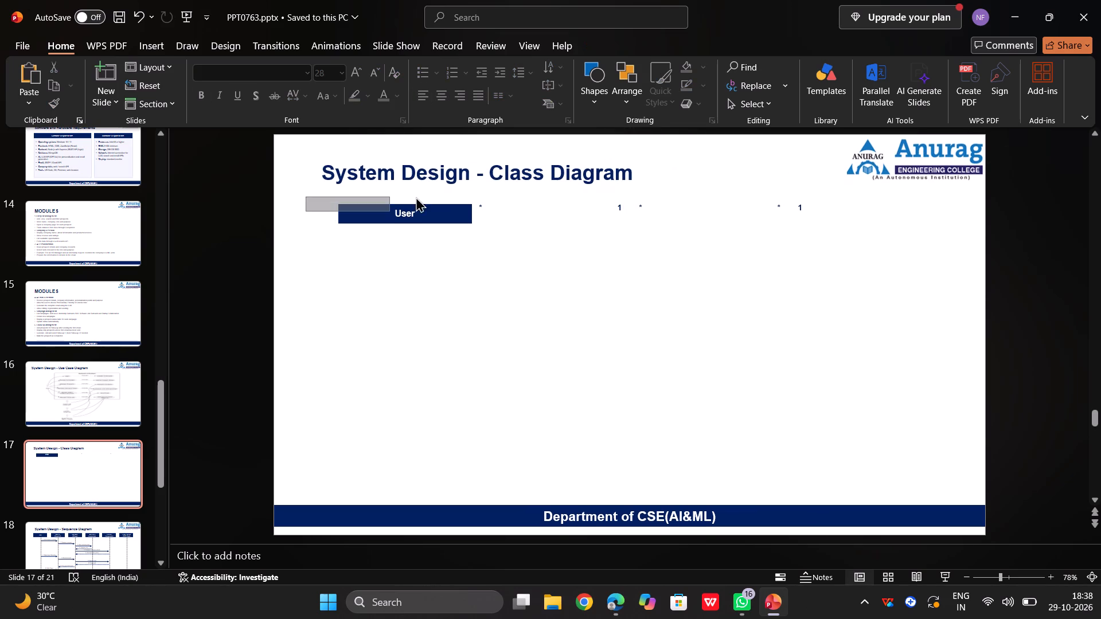
left_click_drag(416, 197, 654, 220)
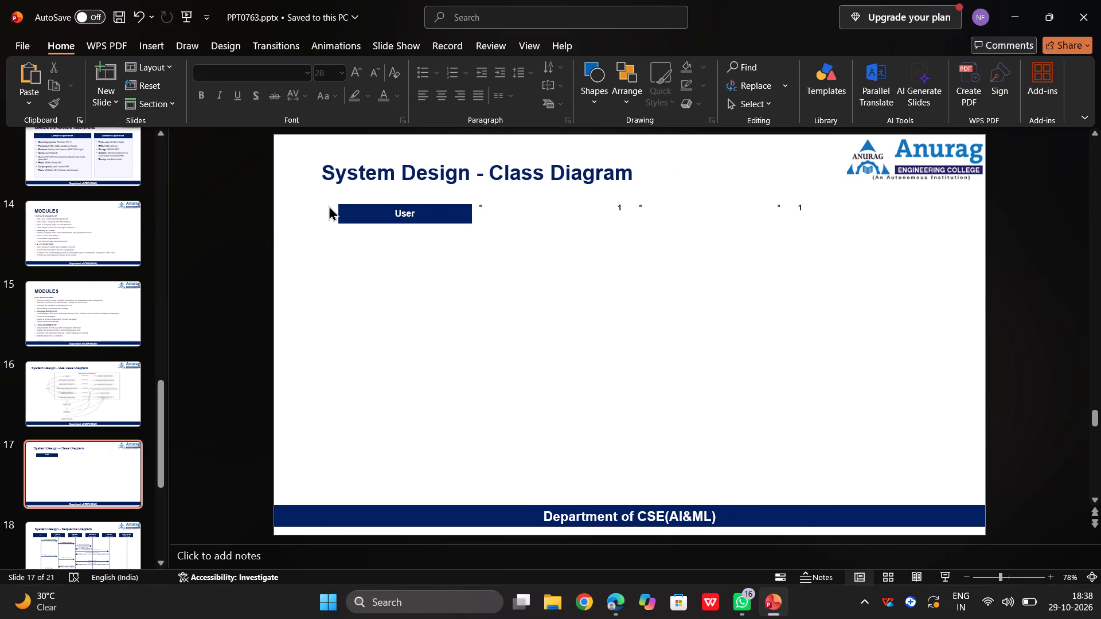
left_click_drag(332, 201, 382, 217)
left_click_drag(382, 217, 840, 226)
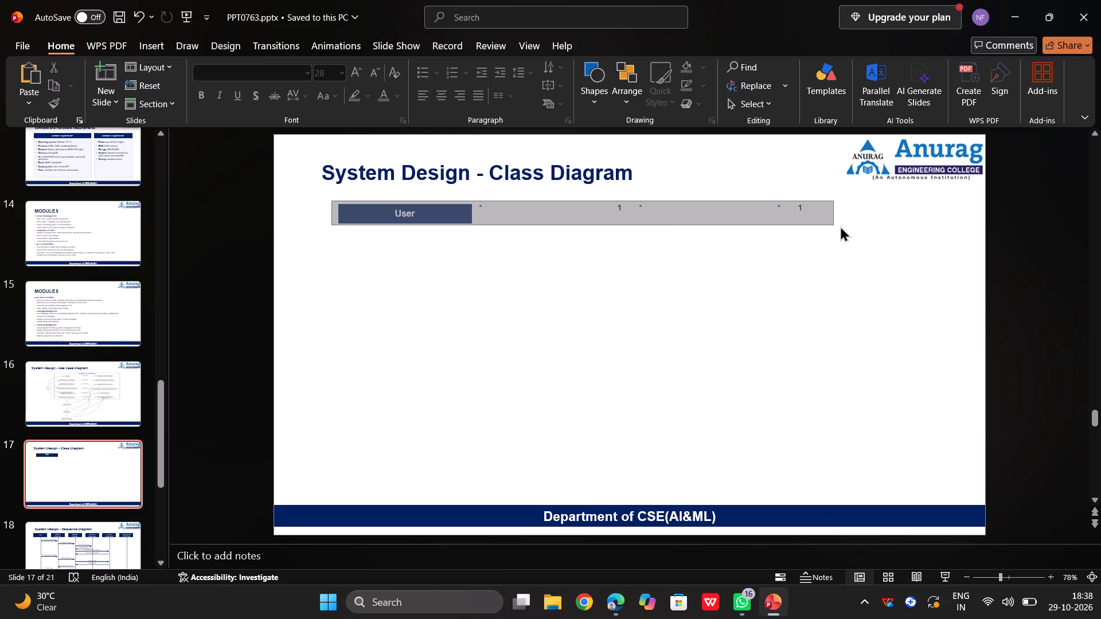
left_click_drag(840, 226, 830, 228)
key("Delete")
key("BackSpace")
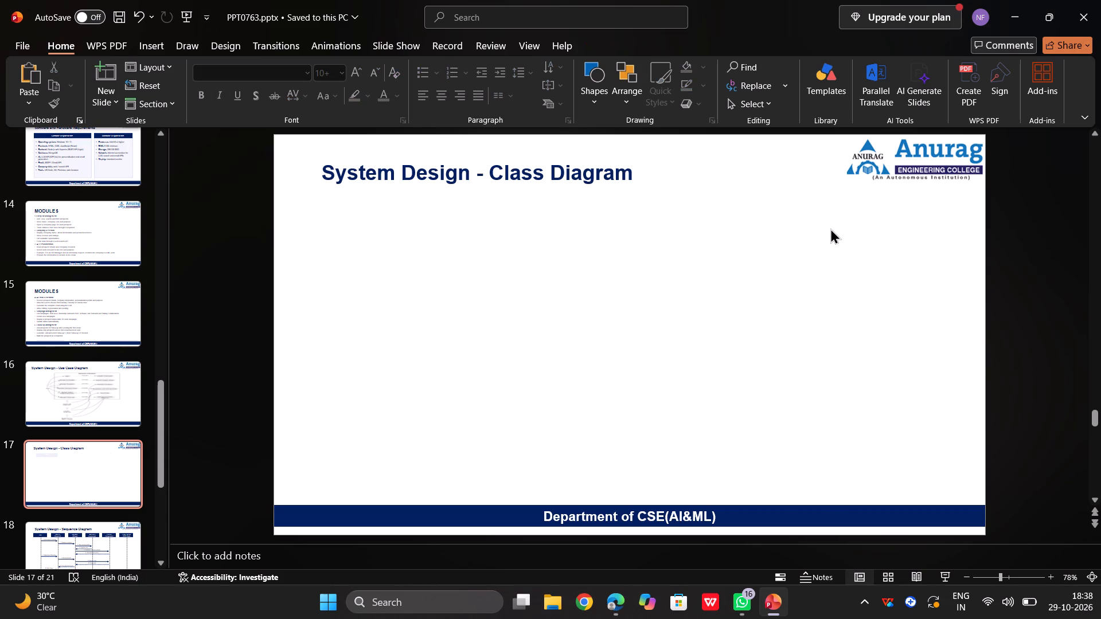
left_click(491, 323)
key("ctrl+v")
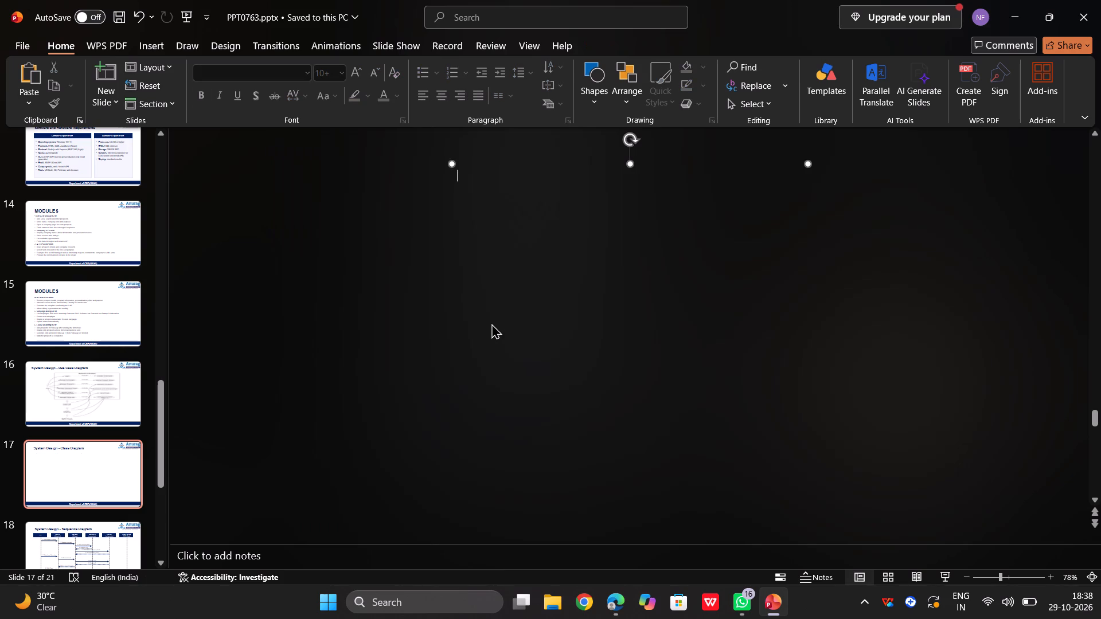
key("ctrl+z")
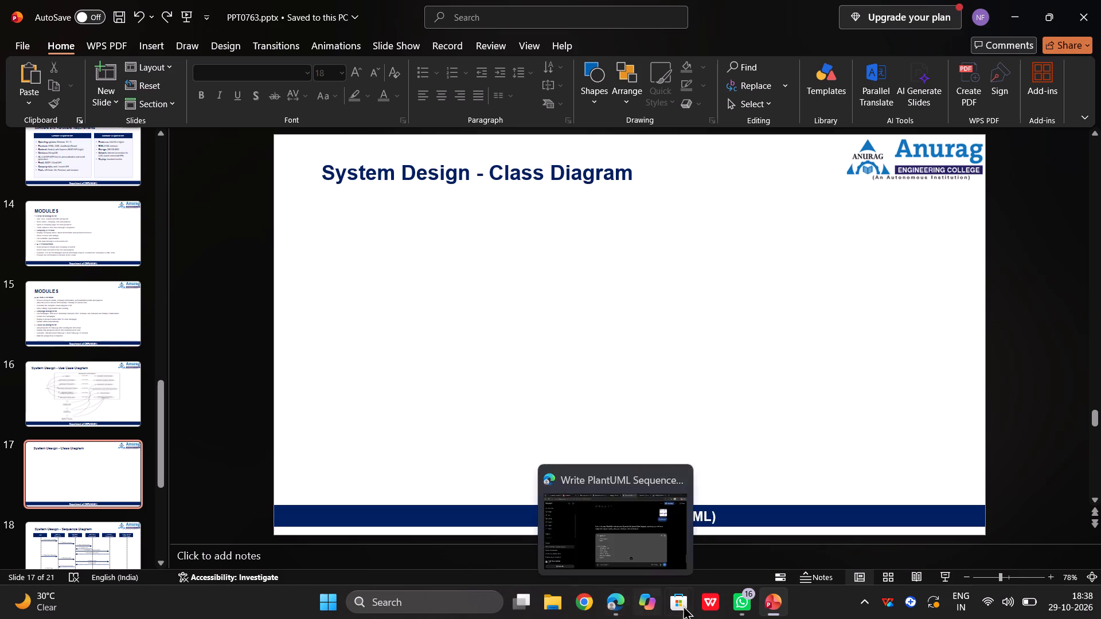
Switch to the ChatGPT conversation in Edge and copy the class diagram's PlantUML code again.
left_click(619, 602)
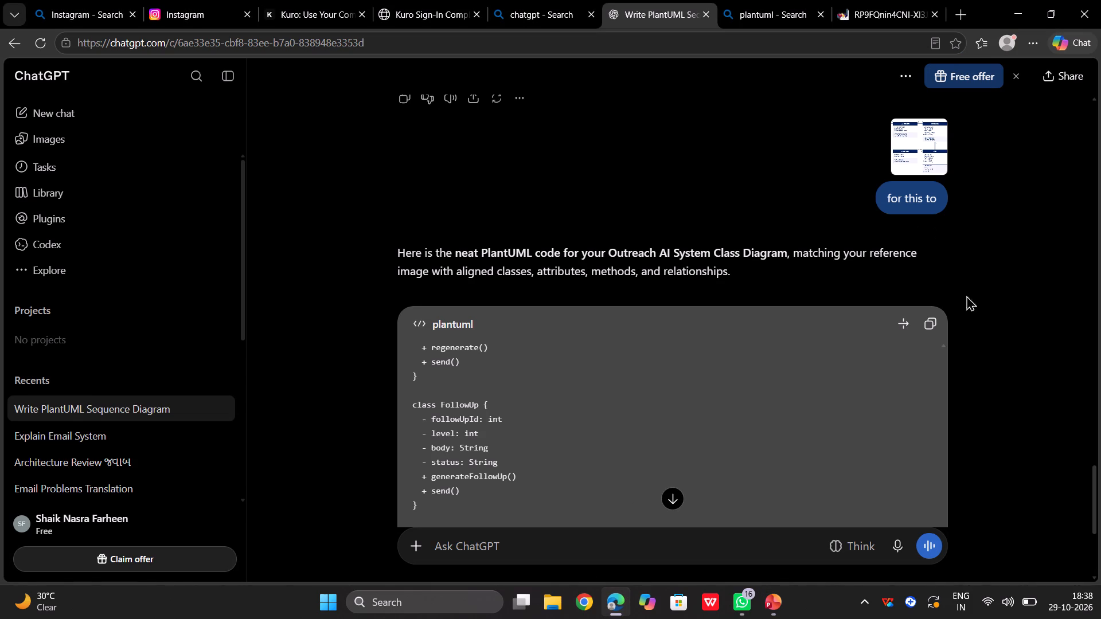
left_click(934, 316)
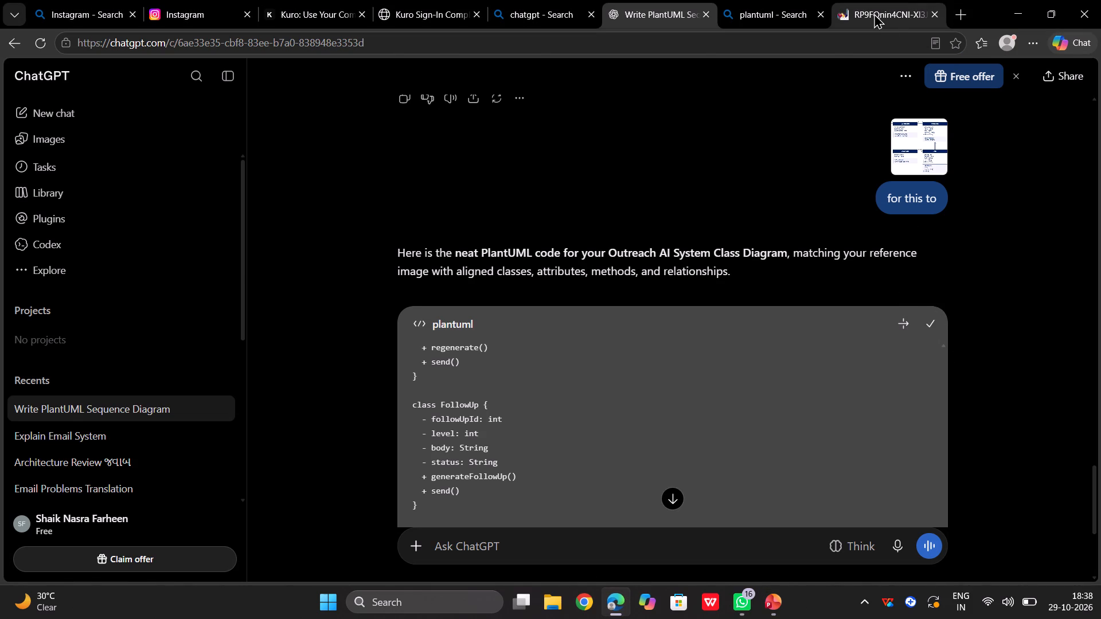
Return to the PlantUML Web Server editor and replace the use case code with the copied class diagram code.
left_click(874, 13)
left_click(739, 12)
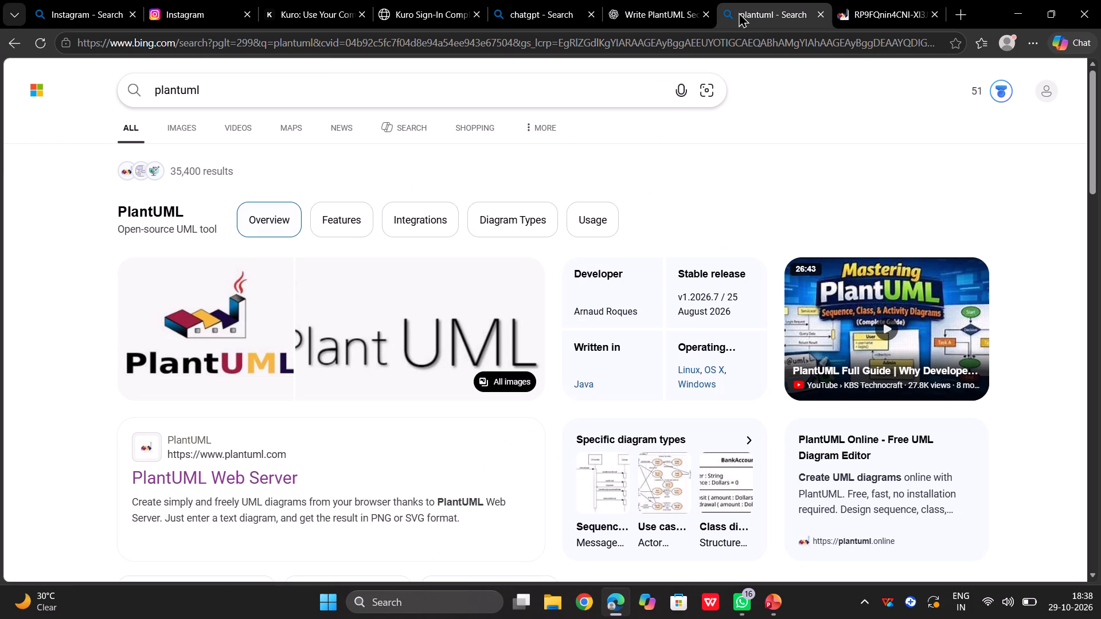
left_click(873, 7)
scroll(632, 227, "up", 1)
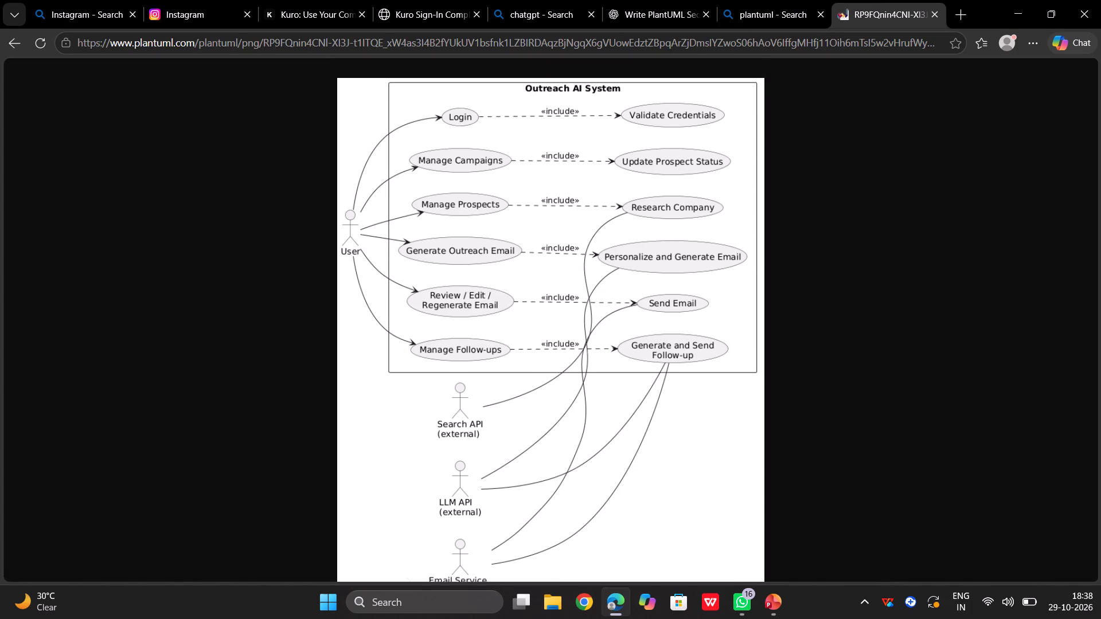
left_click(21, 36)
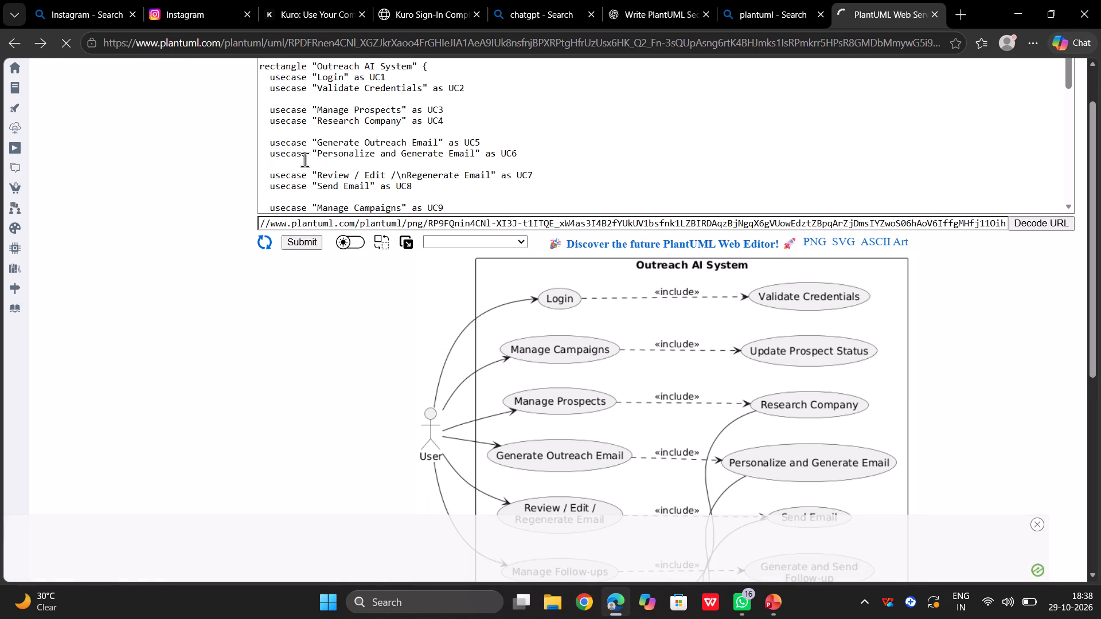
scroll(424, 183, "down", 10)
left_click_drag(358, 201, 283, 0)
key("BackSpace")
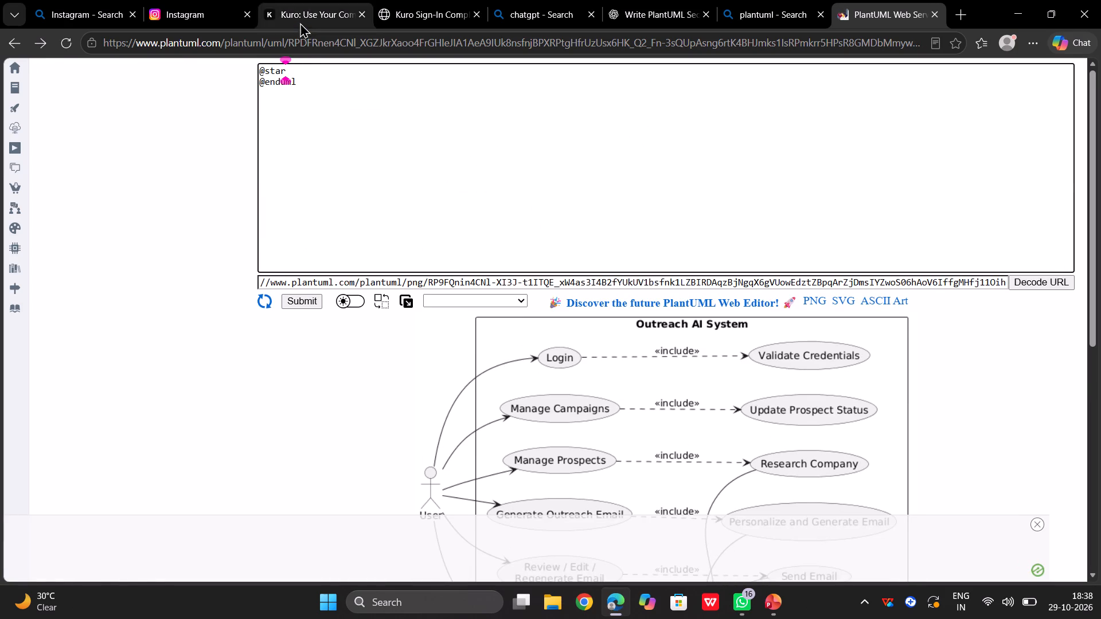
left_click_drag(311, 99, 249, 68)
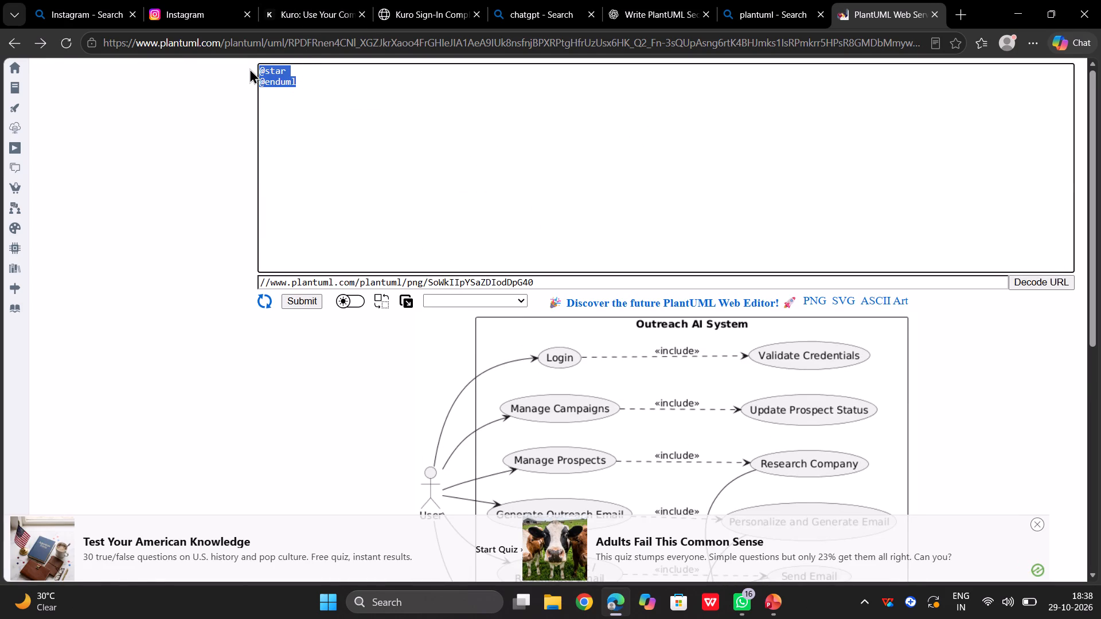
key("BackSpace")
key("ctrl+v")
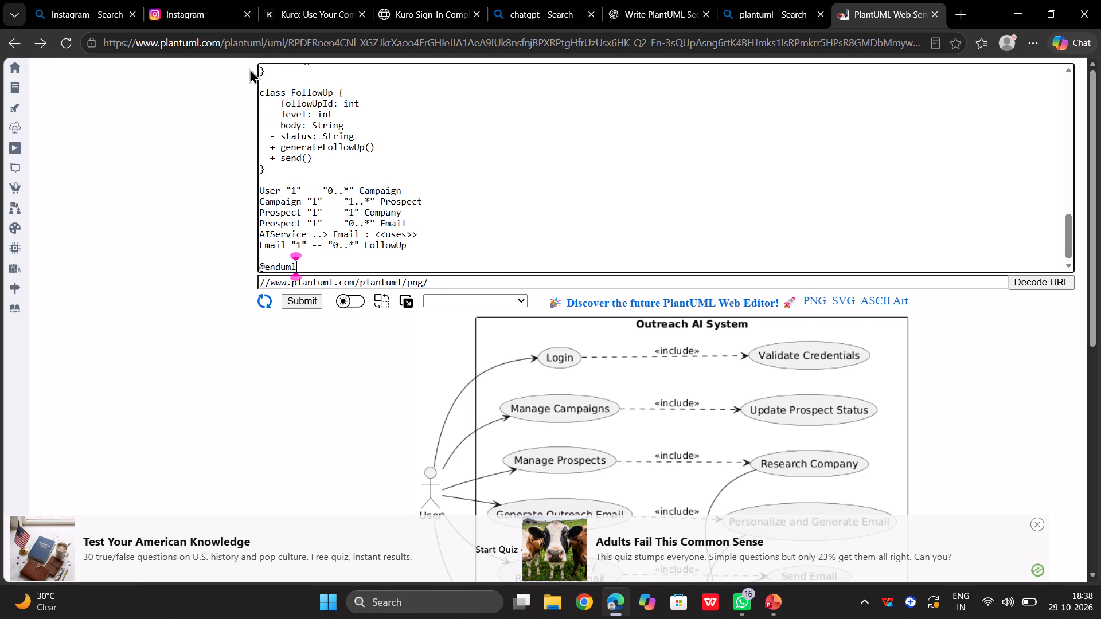
Inspect the rendered class diagram from User to FollowUp and open it as a PNG image, dismissing the advert.
scroll(376, 170, "up", 7)
scroll(376, 170, "down", 7)
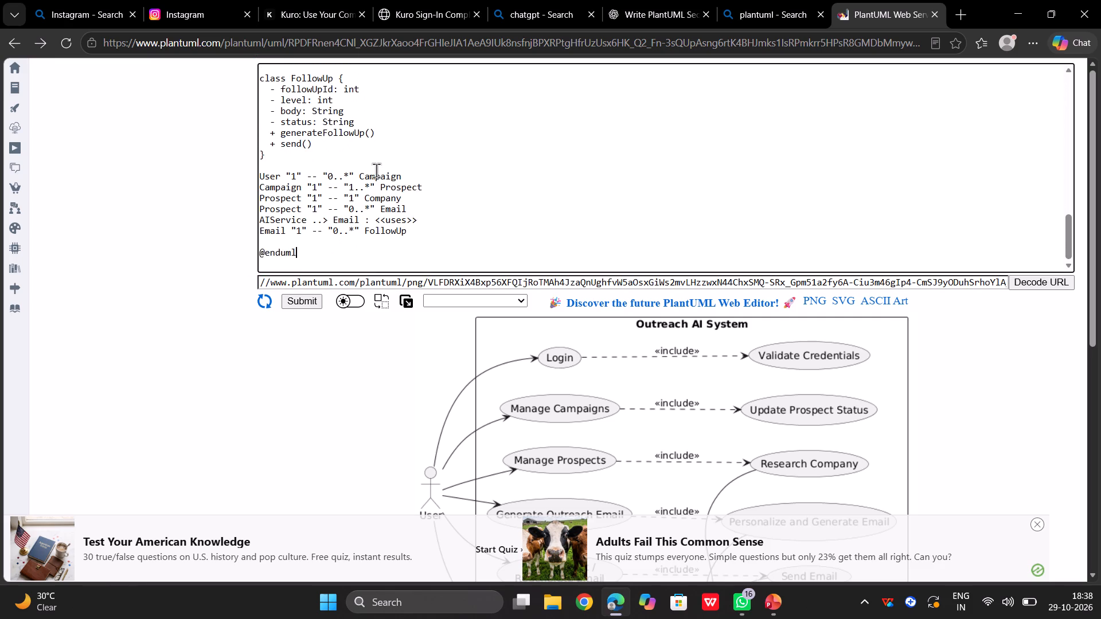
scroll(584, 299, "down", 3)
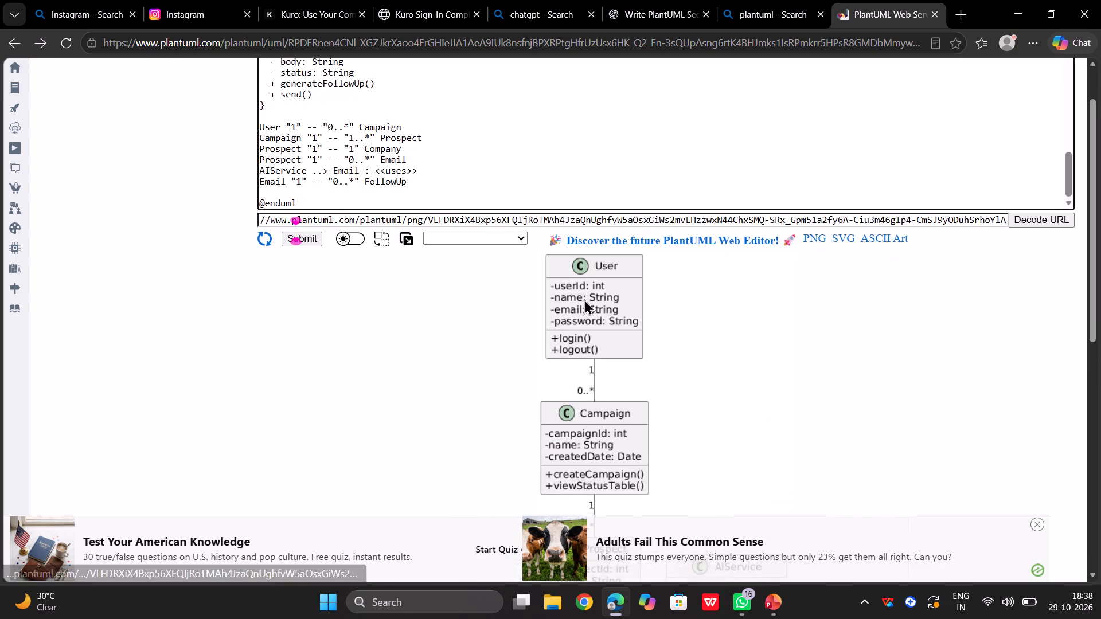
scroll(584, 299, "down", 9)
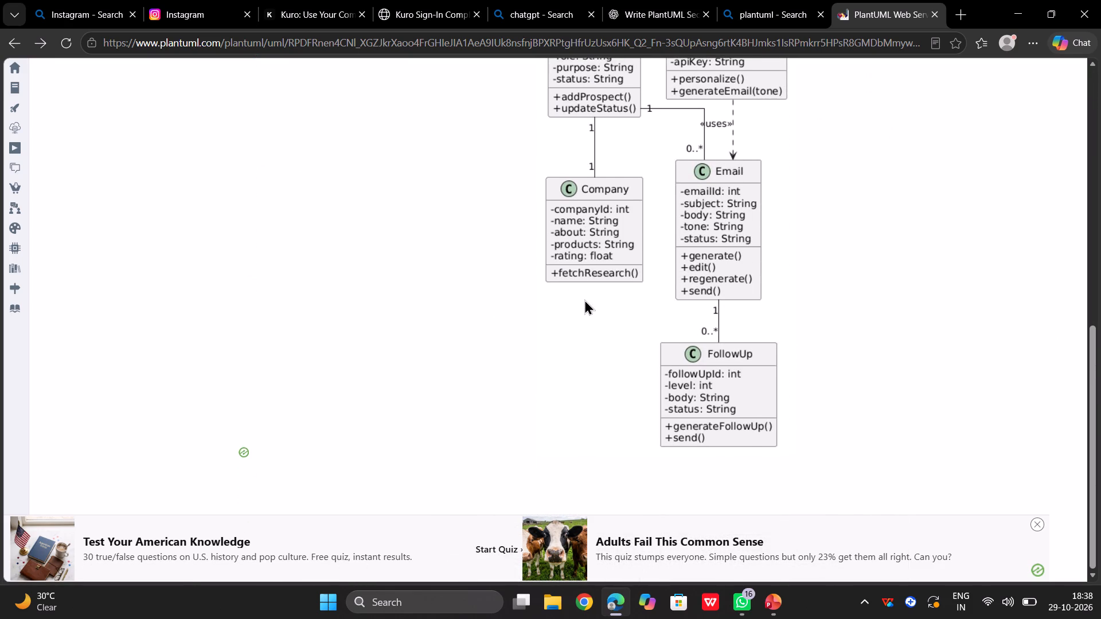
scroll(584, 299, "up", 5)
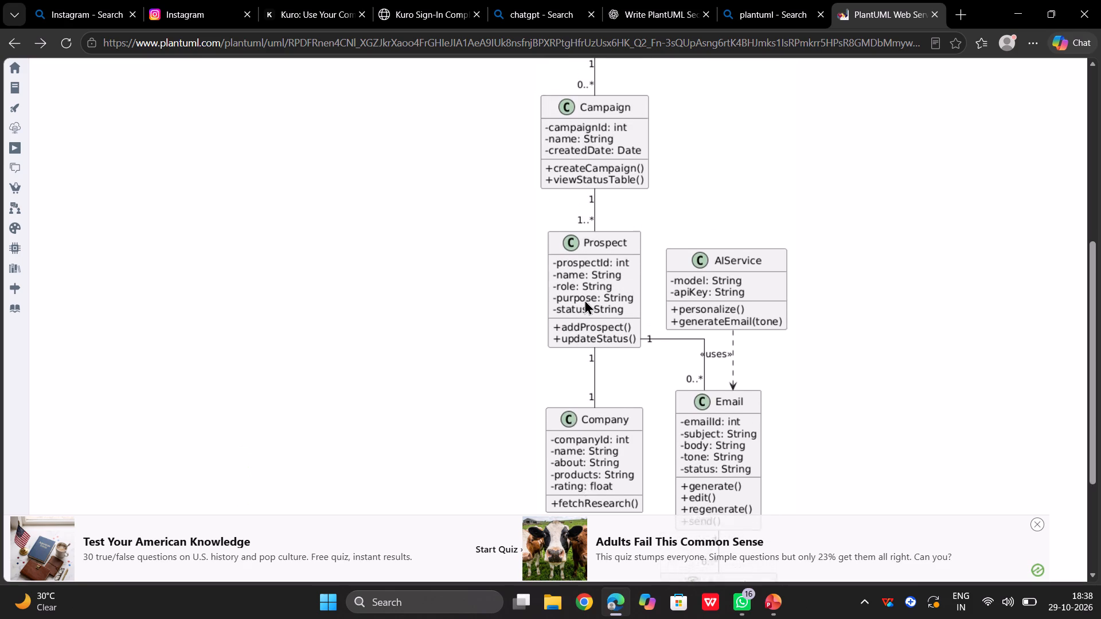
scroll(584, 299, "up", 3)
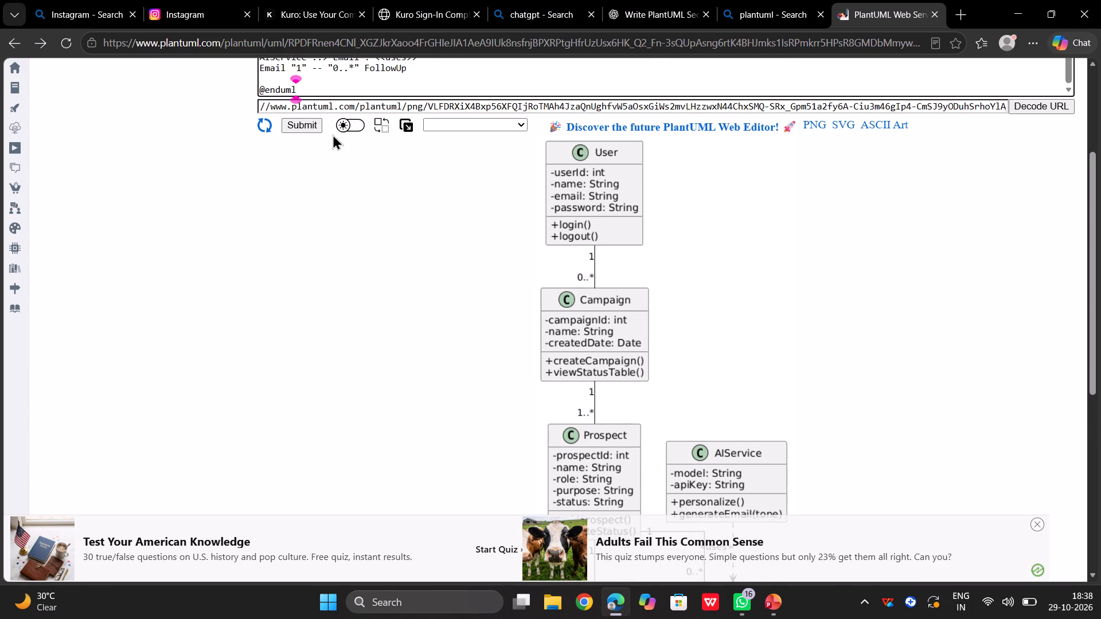
left_click(820, 126)
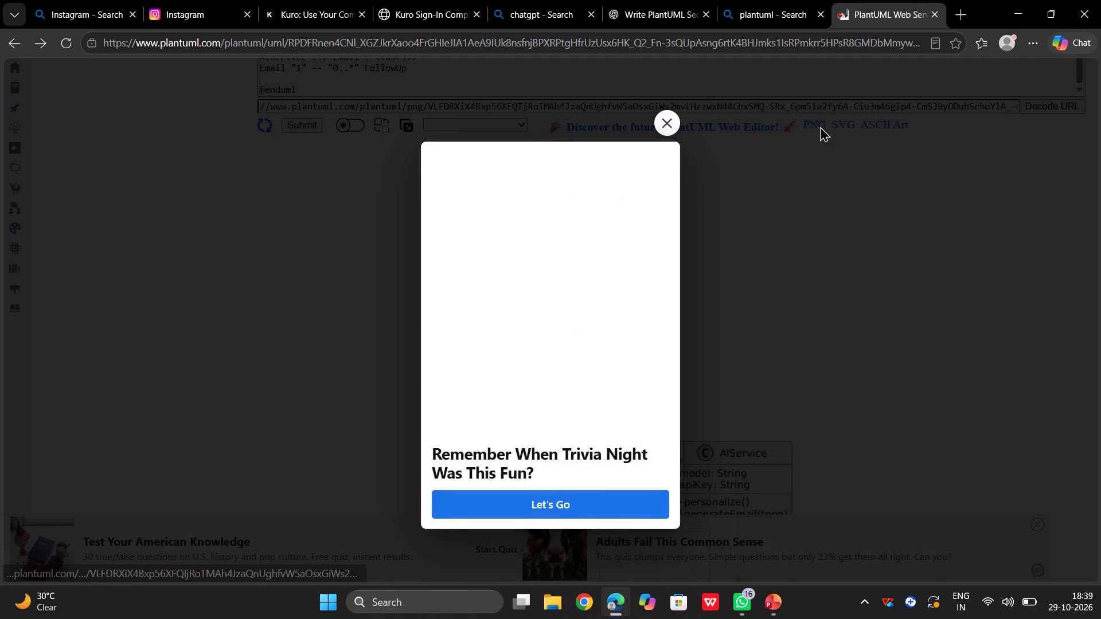
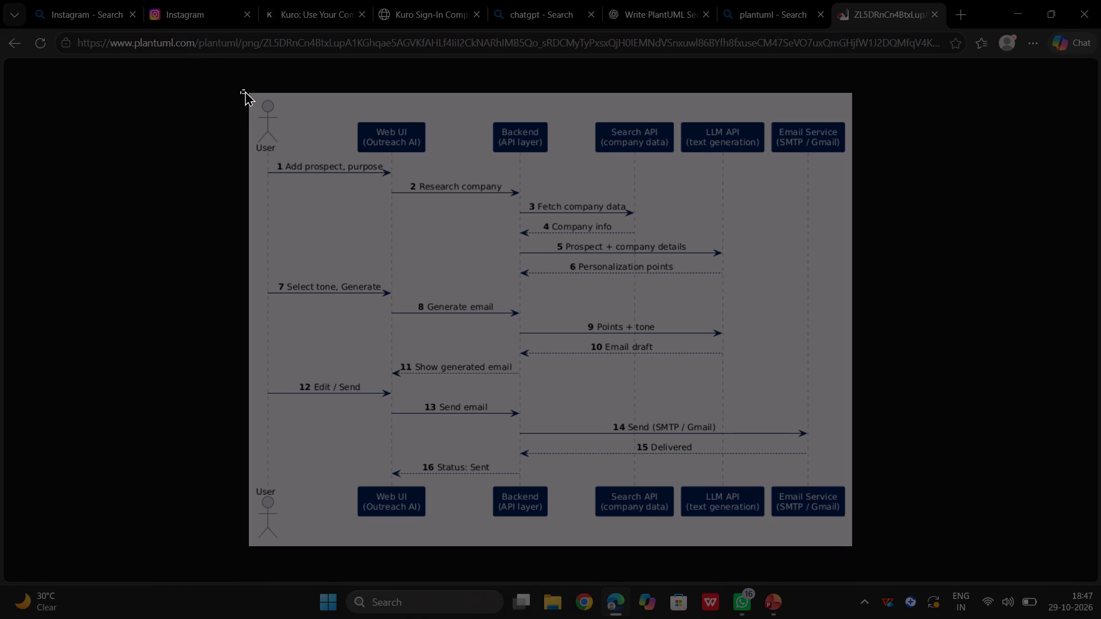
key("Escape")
Capture a screen snip of the whole rendered sequence diagram image, from the User actor to the bottom participant boxes.
key("Print")
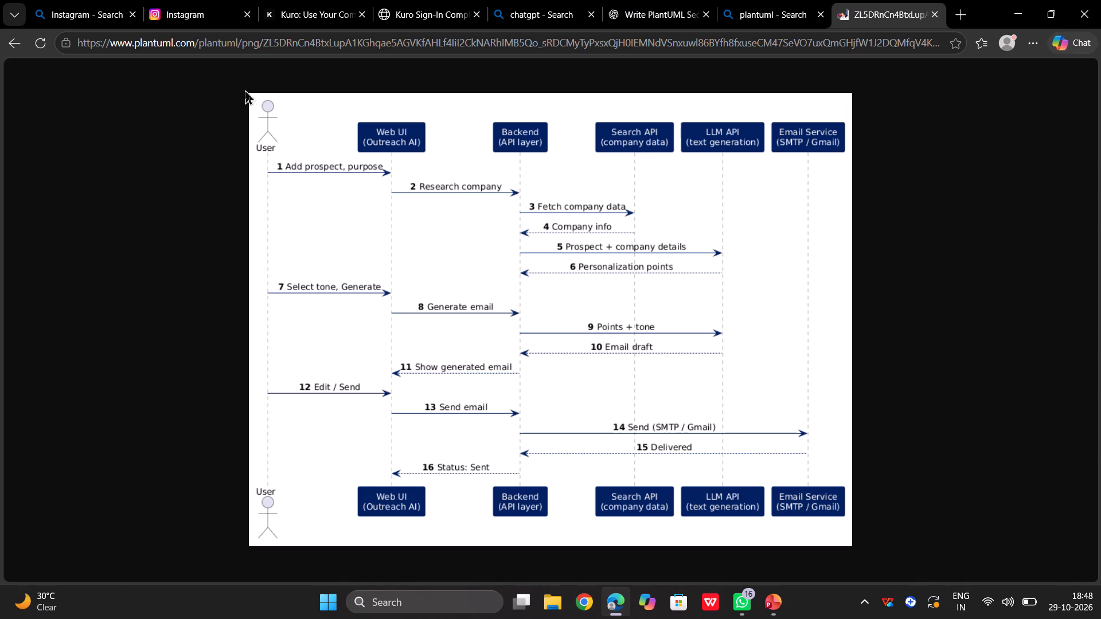
left_click_drag(250, 91, 402, 303)
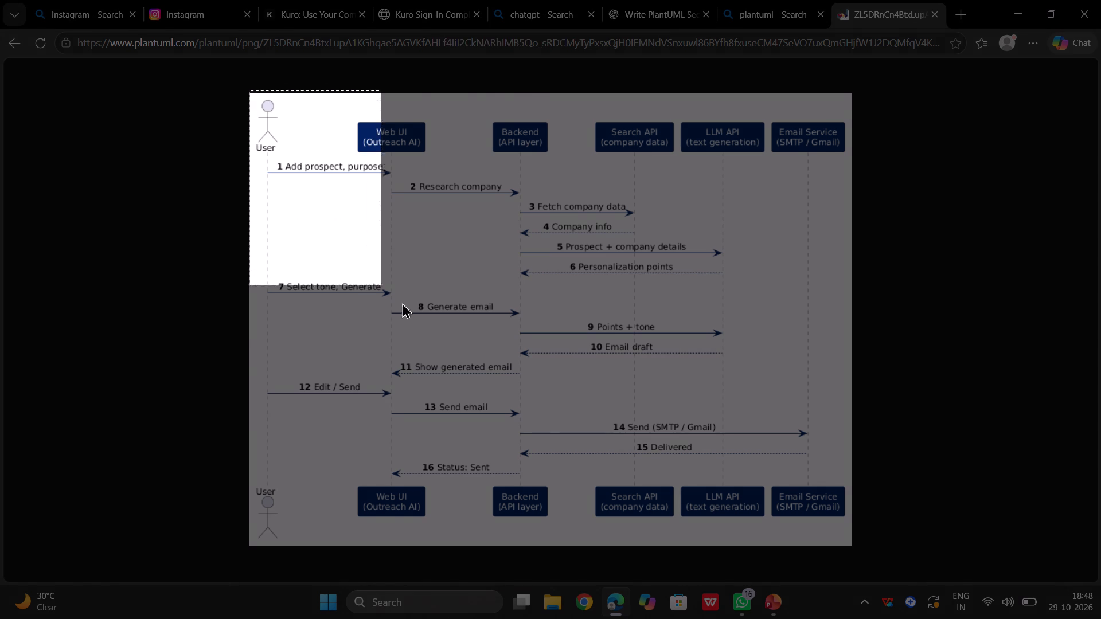
left_click_drag(402, 303, 765, 597)
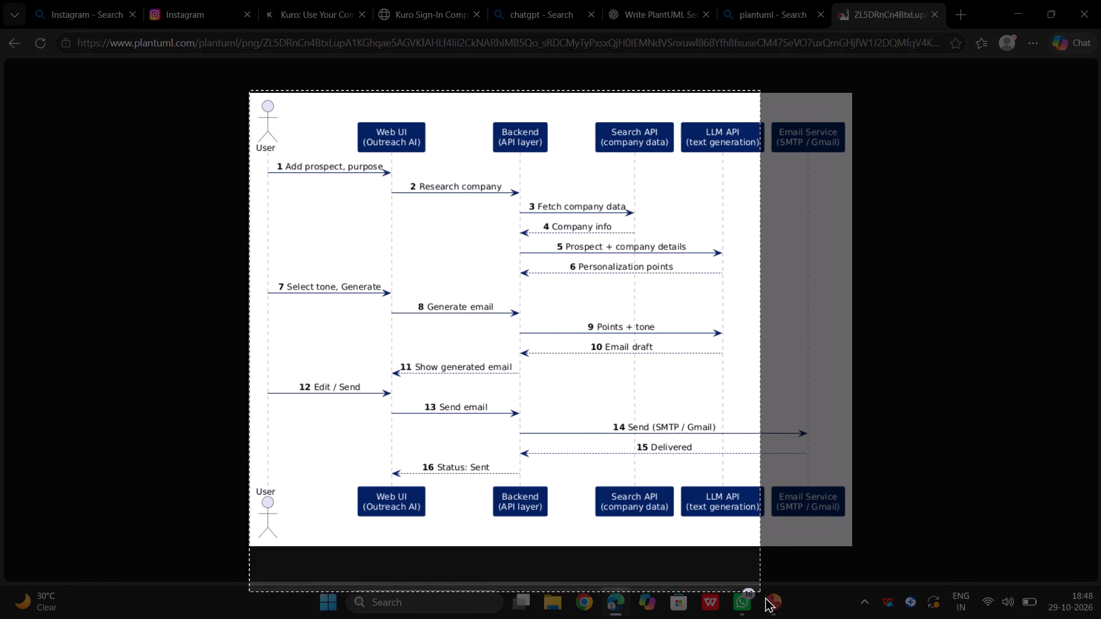
left_click_drag(765, 597, 856, 547)
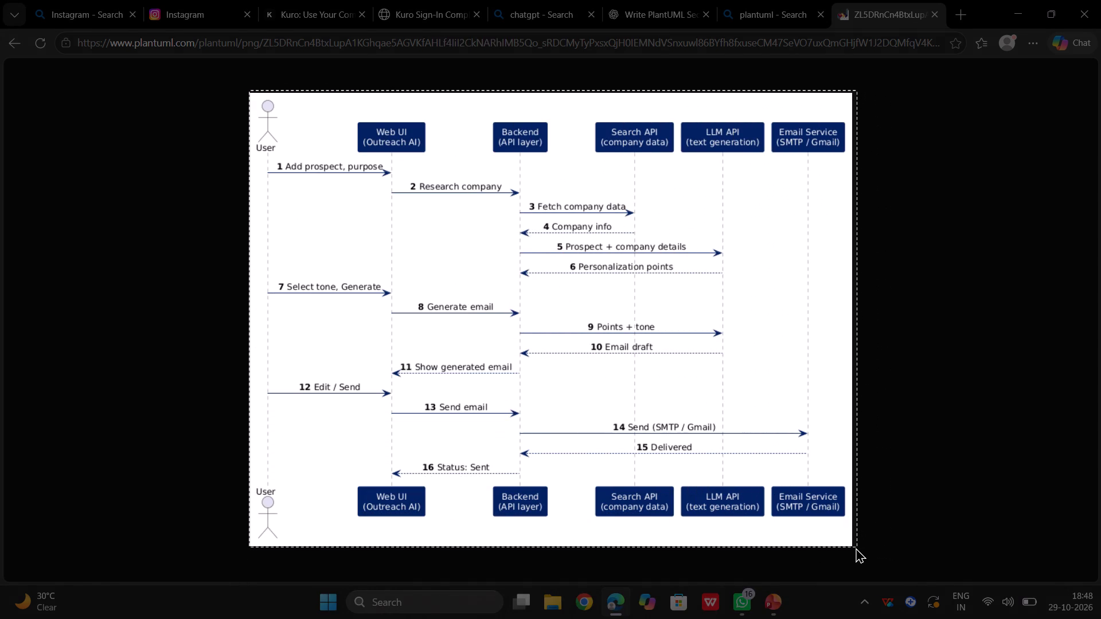
left_click_drag(856, 547, 853, 549)
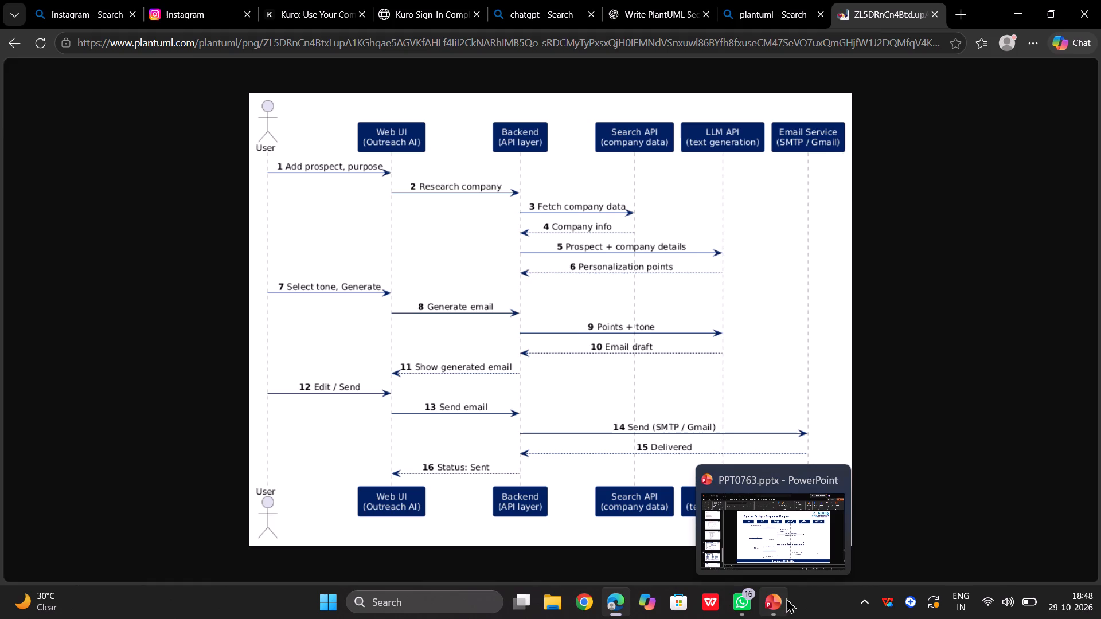
Switch to the PowerPoint presentation, paste the captured sequence diagram on slide 18 and shift the picture sideways off the old diagram.
left_click(791, 546)
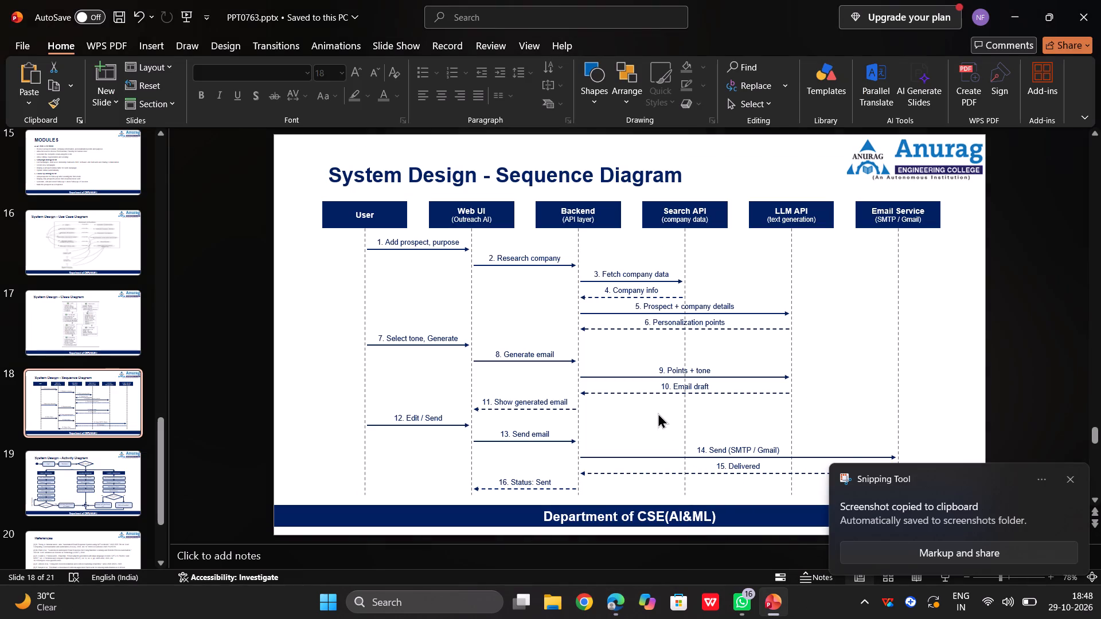
left_click(633, 388)
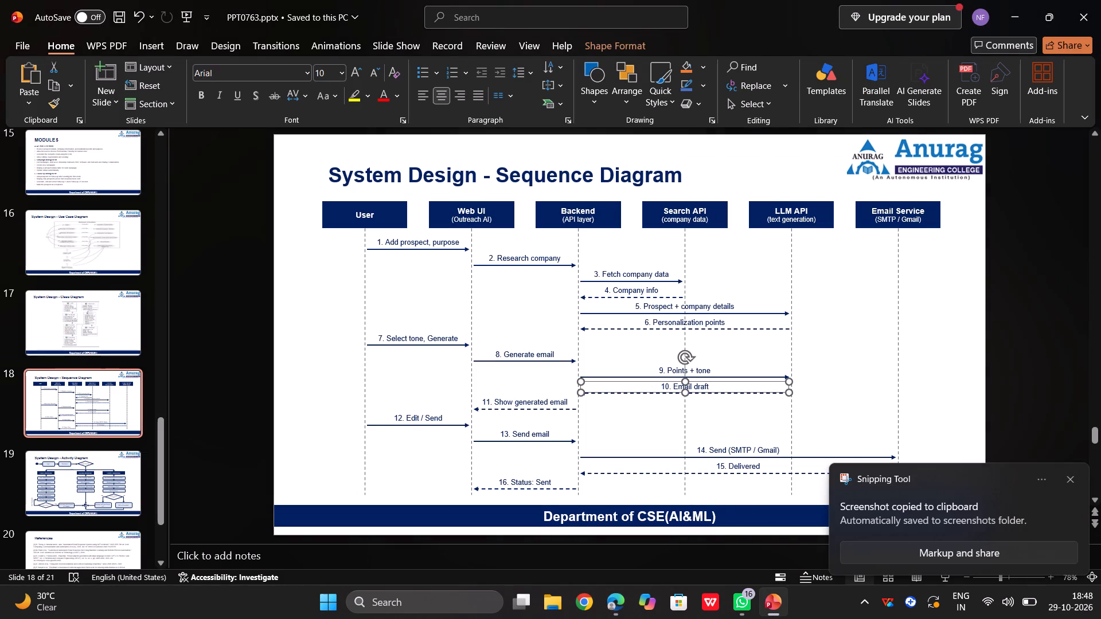
left_click(751, 156)
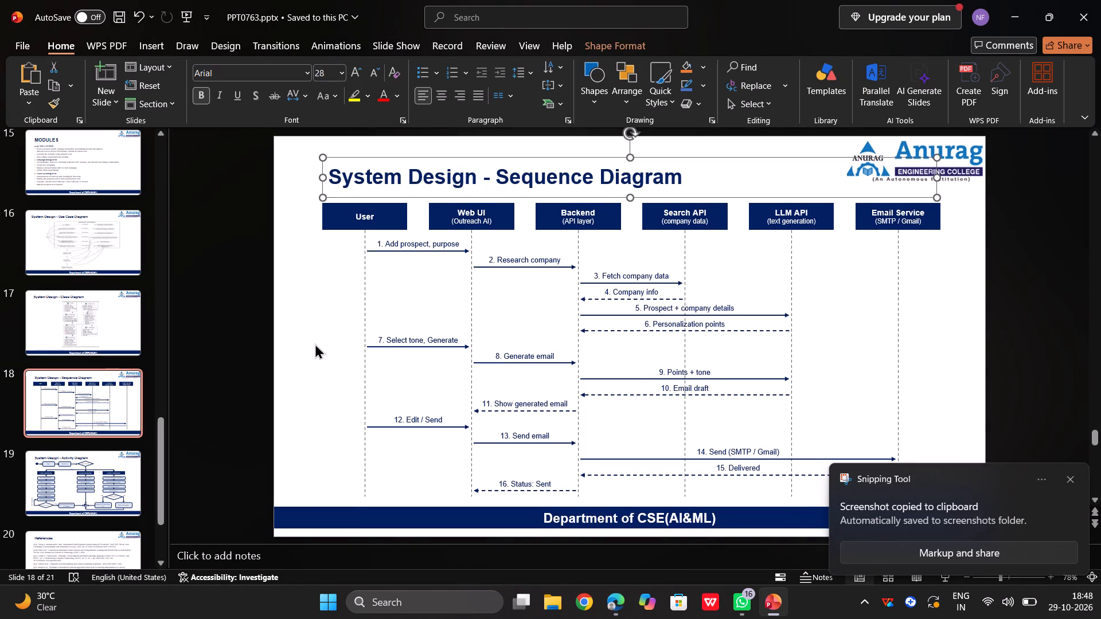
left_click(315, 343)
key("ctrl+v")
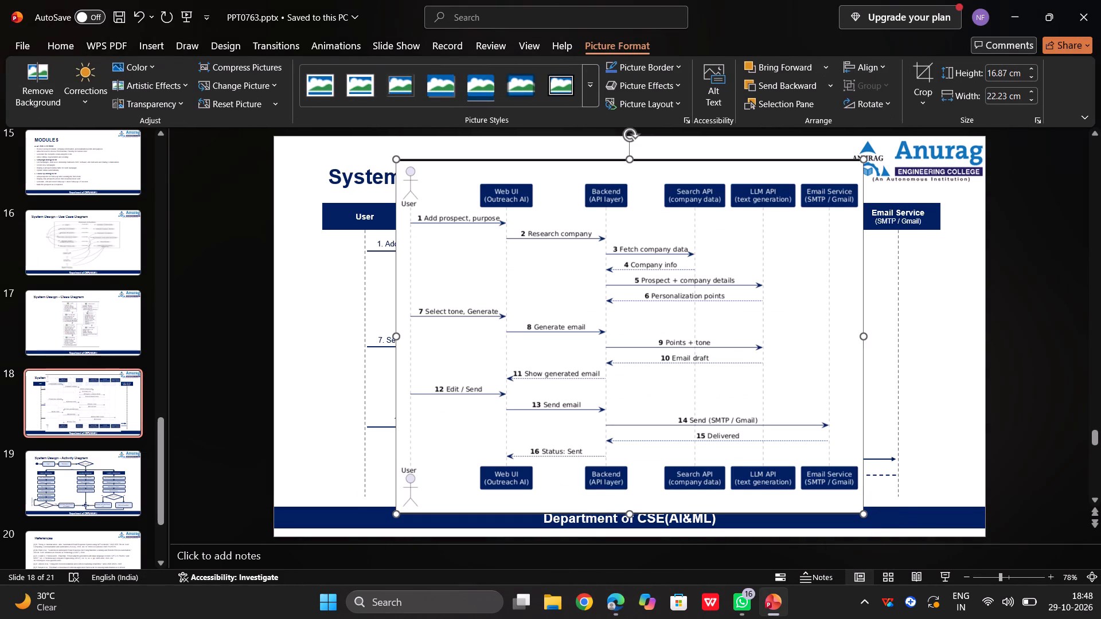
left_click_drag(468, 268, 612, 269)
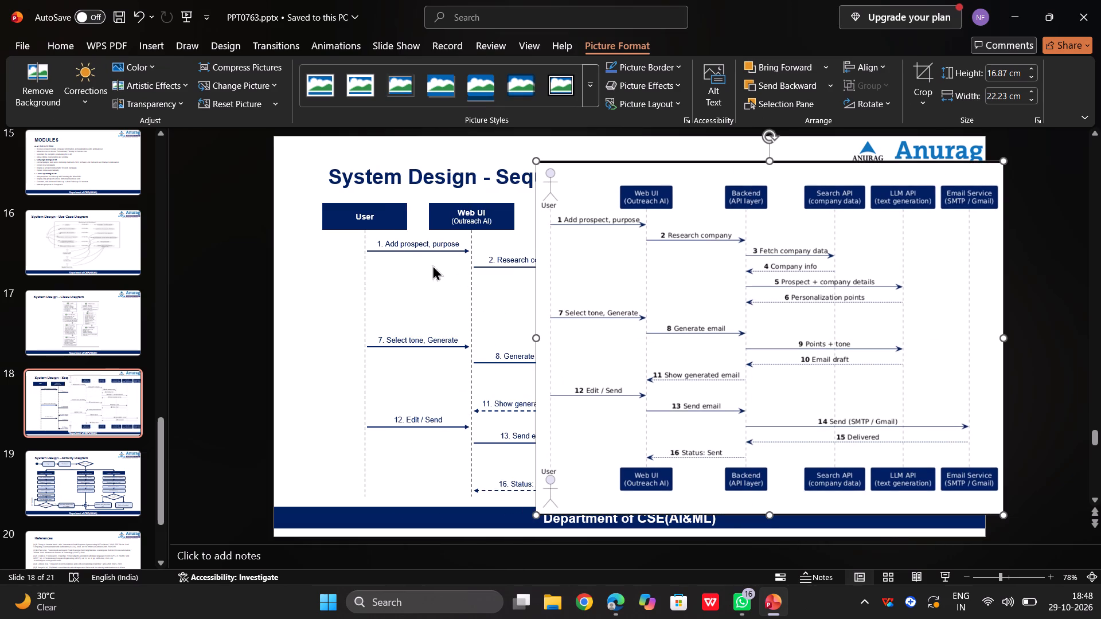
Delete the old diagram's User, Web UI and Backend headers, their lifelines and the messages between them, shifting the pasted picture further aside.
left_click_drag(356, 225, 356, 193)
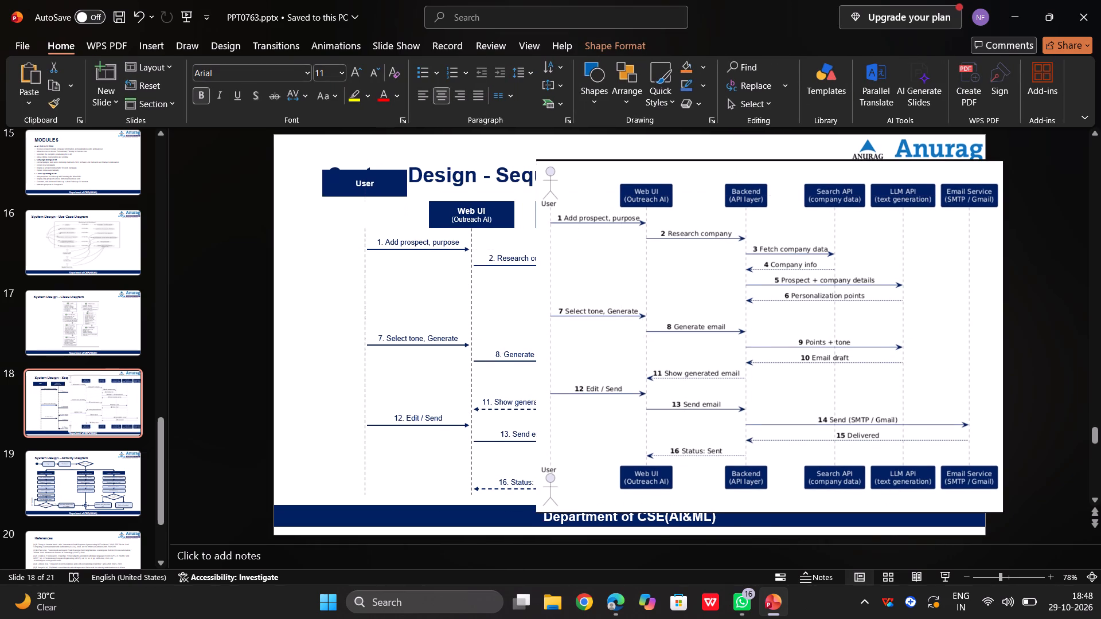
left_click_drag(356, 193, 362, 216)
left_click_drag(309, 214, 468, 382)
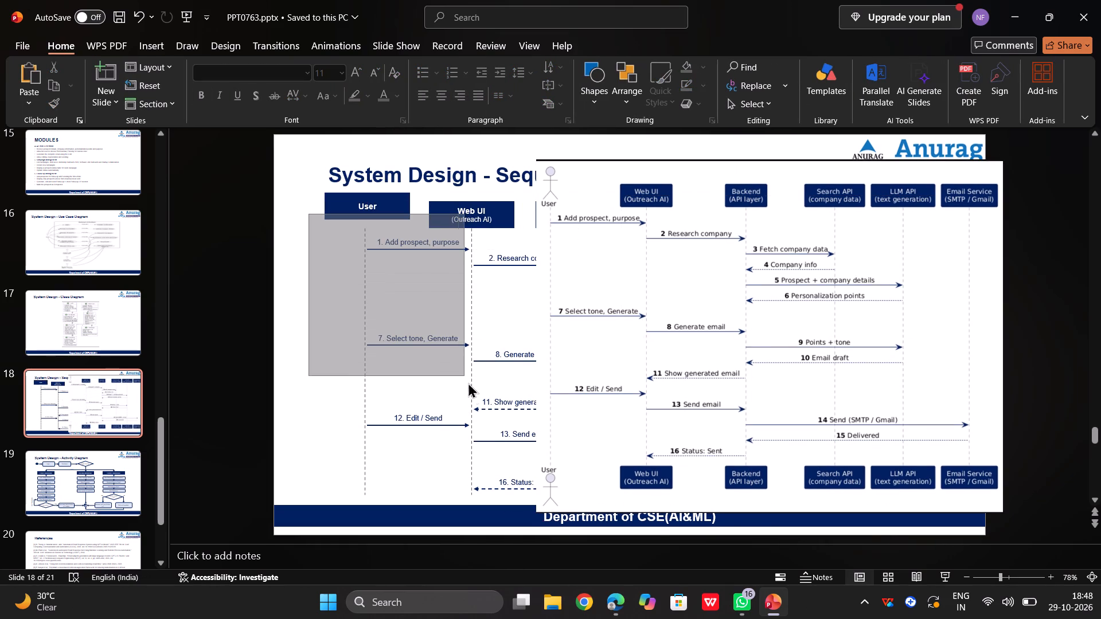
left_click_drag(468, 382, 515, 441)
key("Delete")
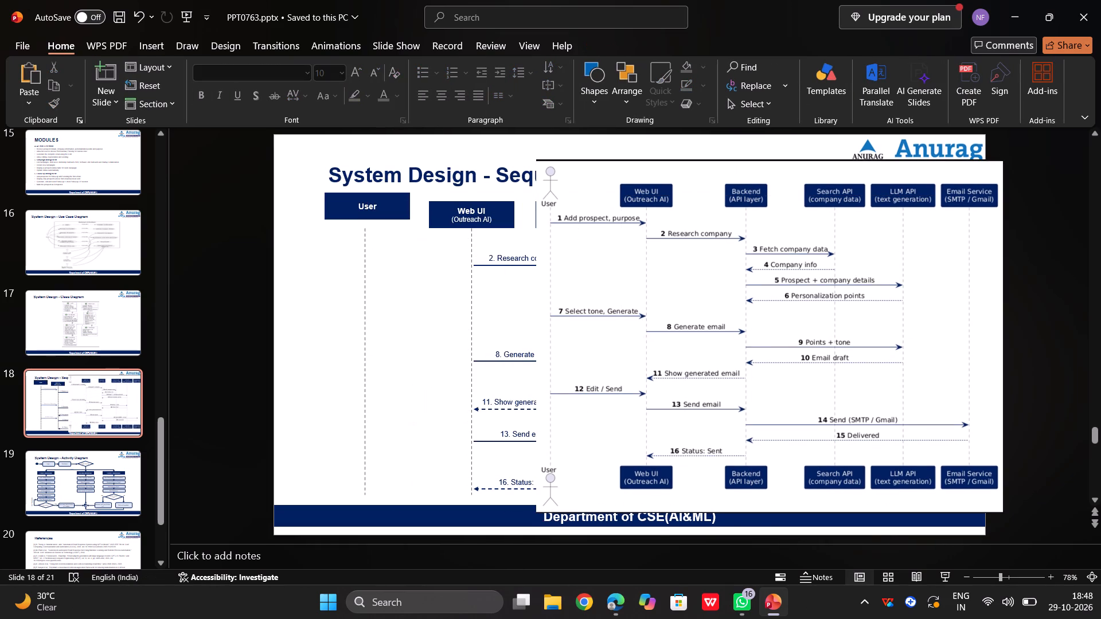
left_click_drag(683, 328, 815, 331)
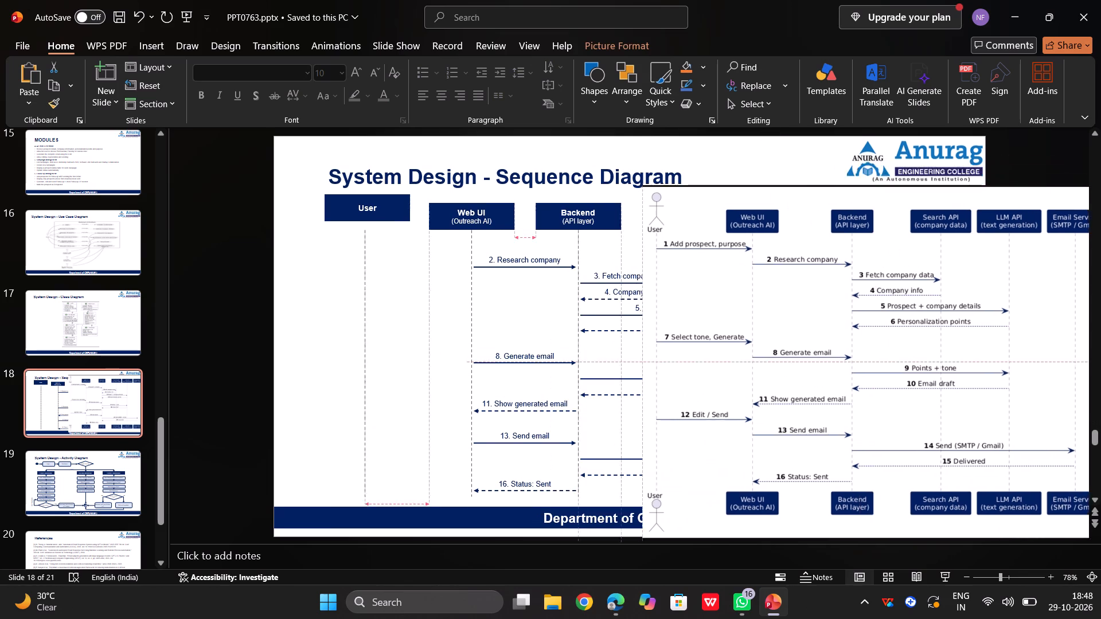
left_click_drag(815, 331, 831, 324)
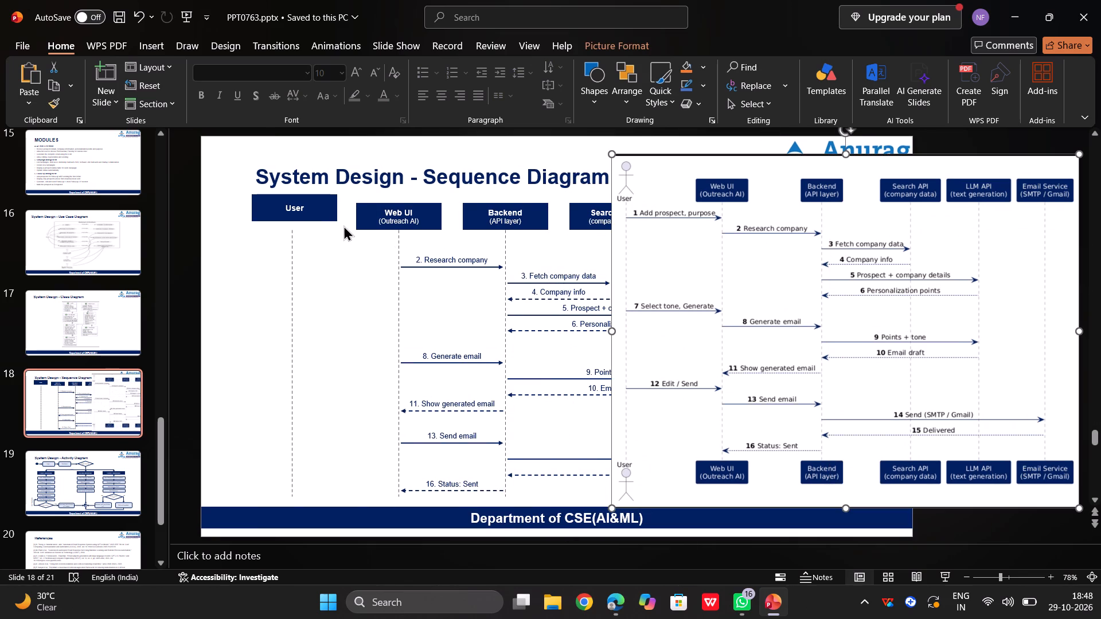
left_click_drag(231, 191, 594, 458)
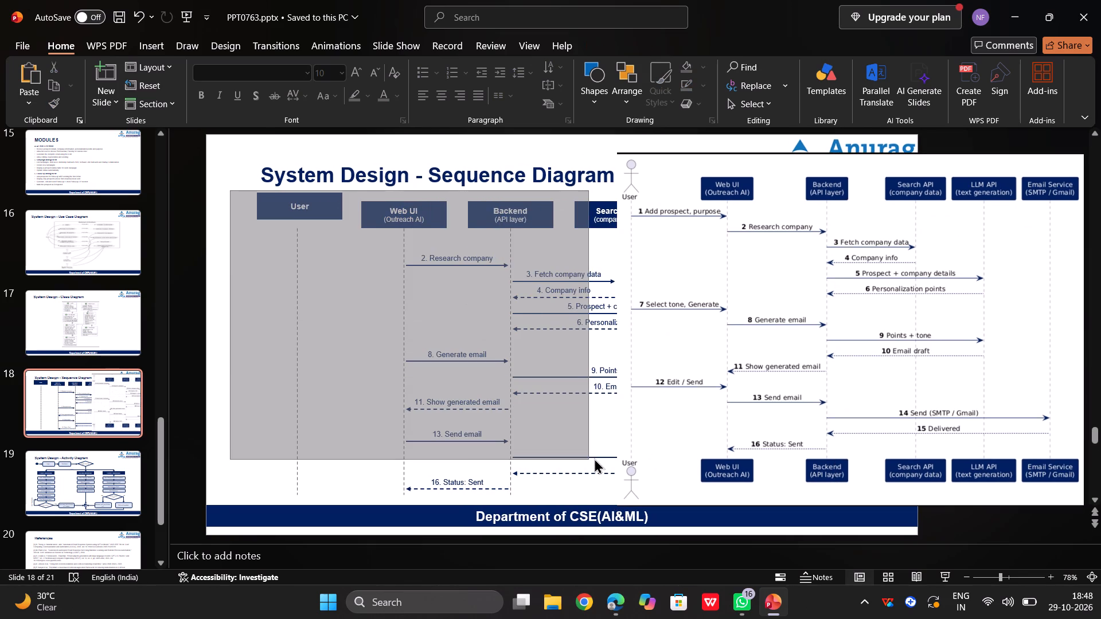
left_click_drag(594, 458, 606, 493)
key("Delete")
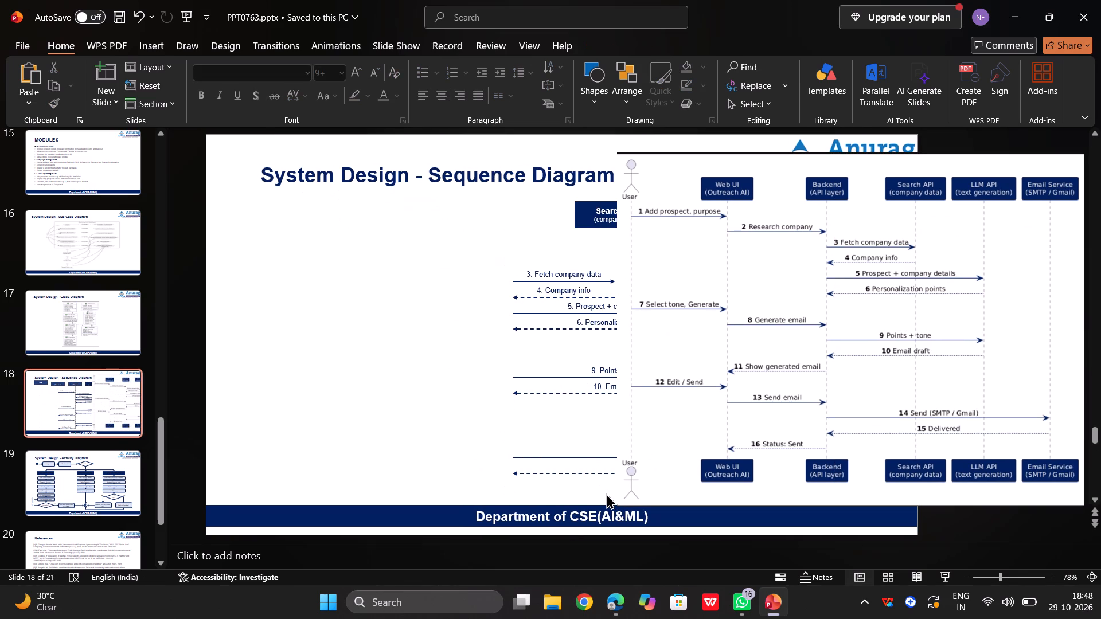
Move the pasted diagram picture past the opposite edge of the slide to uncover the remaining old shapes.
right_click(853, 307)
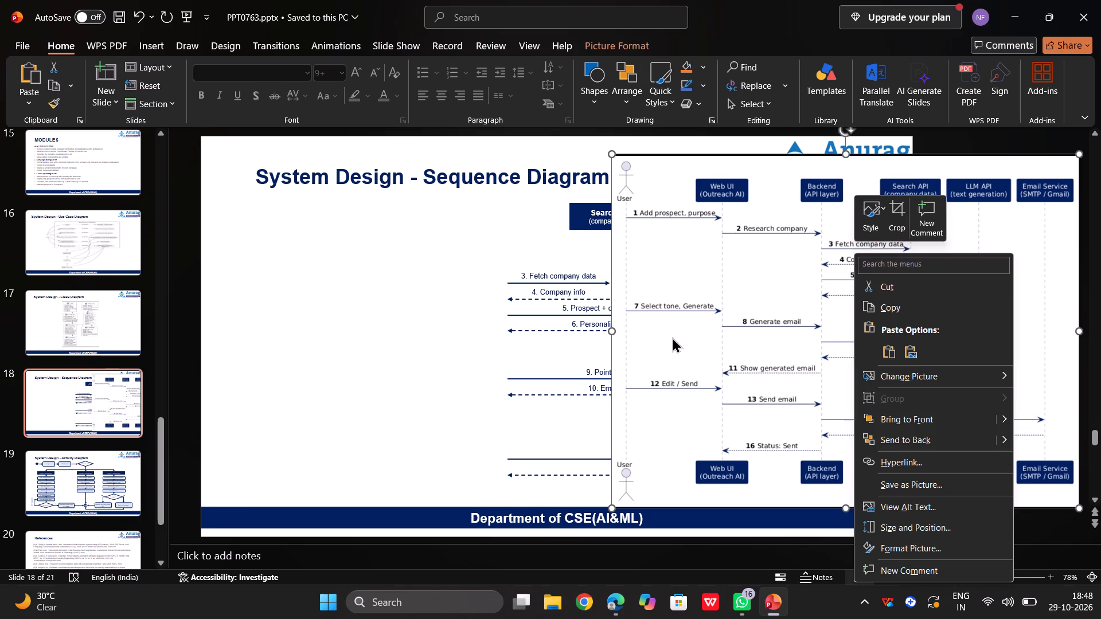
left_click_drag(720, 334, 771, 305)
left_click_drag(771, 305, 292, 291)
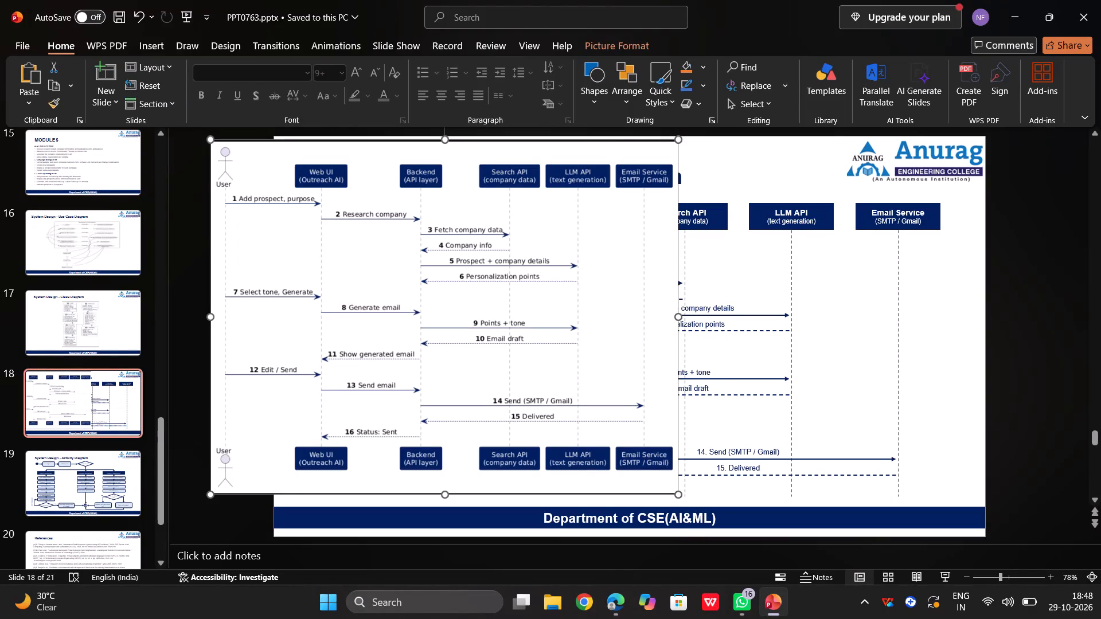
left_click_drag(490, 301, 292, 307)
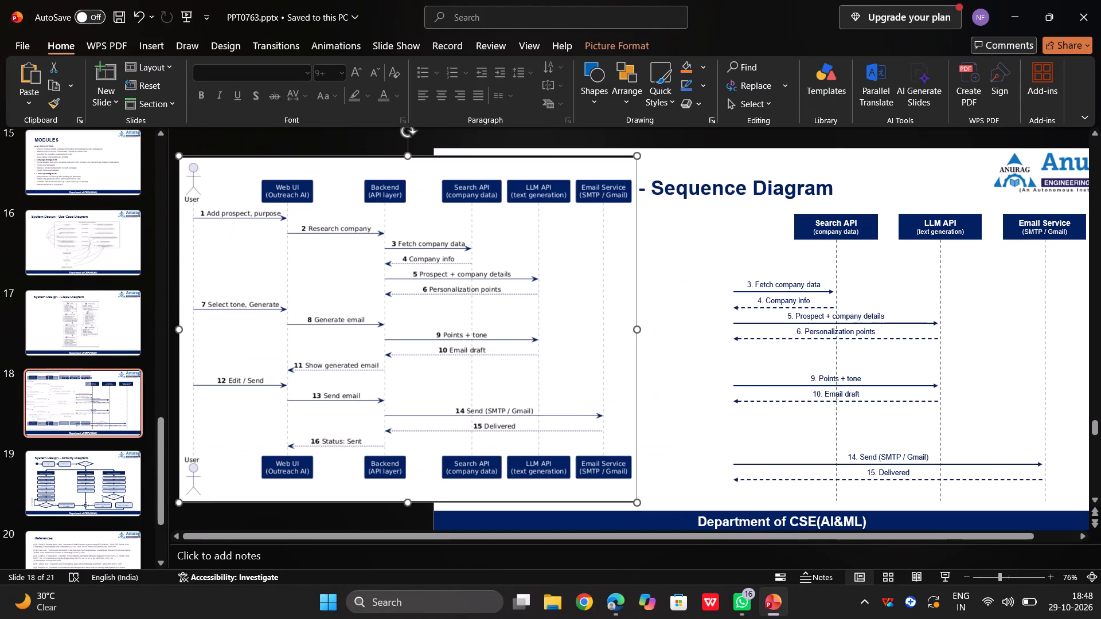
Delete the remaining old Search API, LLM API and Email Service headers, lifelines and messages from slide 18.
double_click(826, 225)
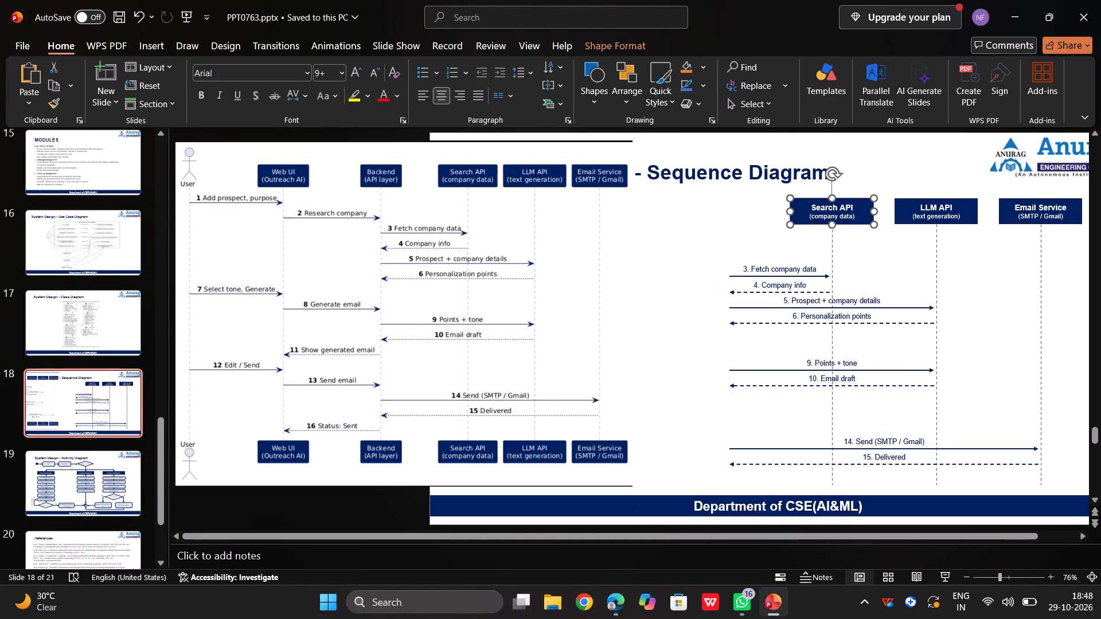
left_click_drag(764, 186, 776, 177)
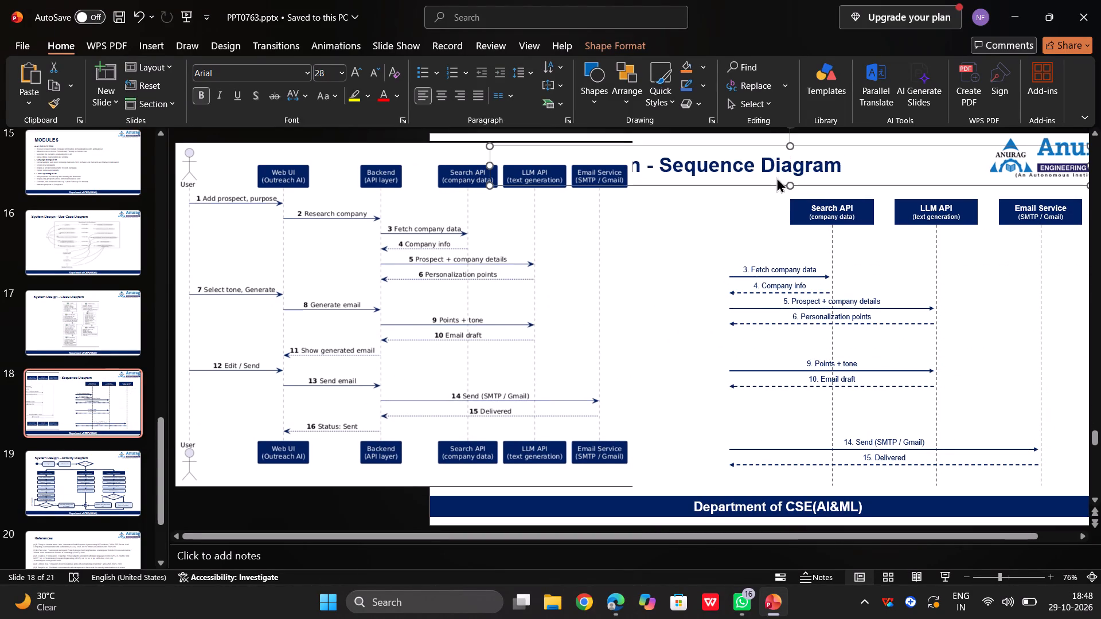
left_click_drag(780, 200, 971, 440)
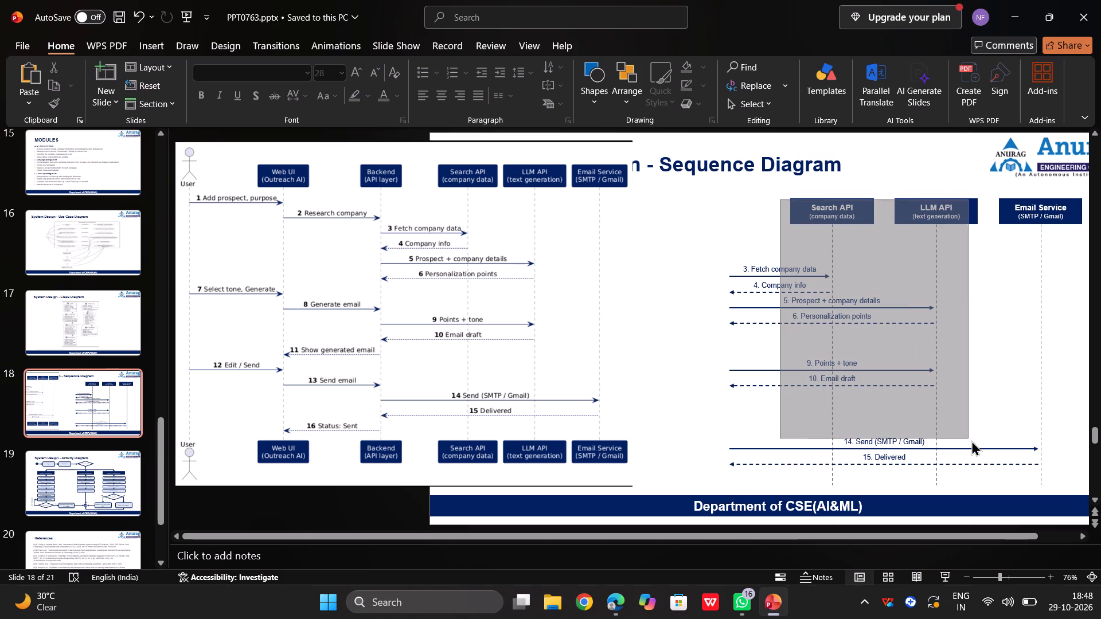
left_click_drag(971, 440, 1056, 482)
key("Delete")
key("Delete")
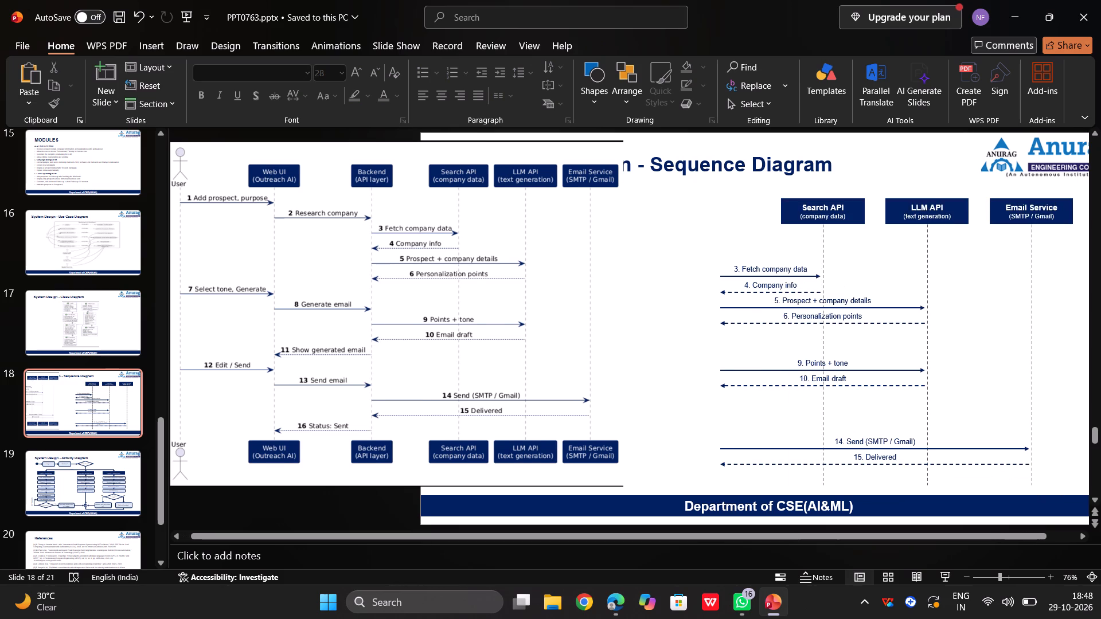
left_click_drag(687, 196, 904, 365)
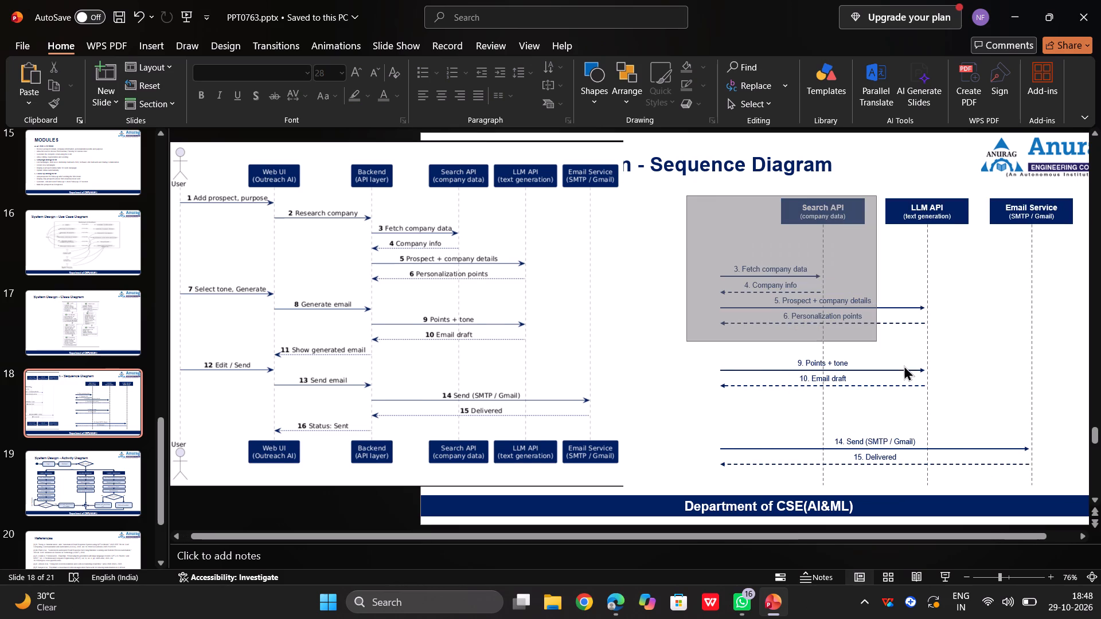
left_click_drag(904, 365, 1047, 487)
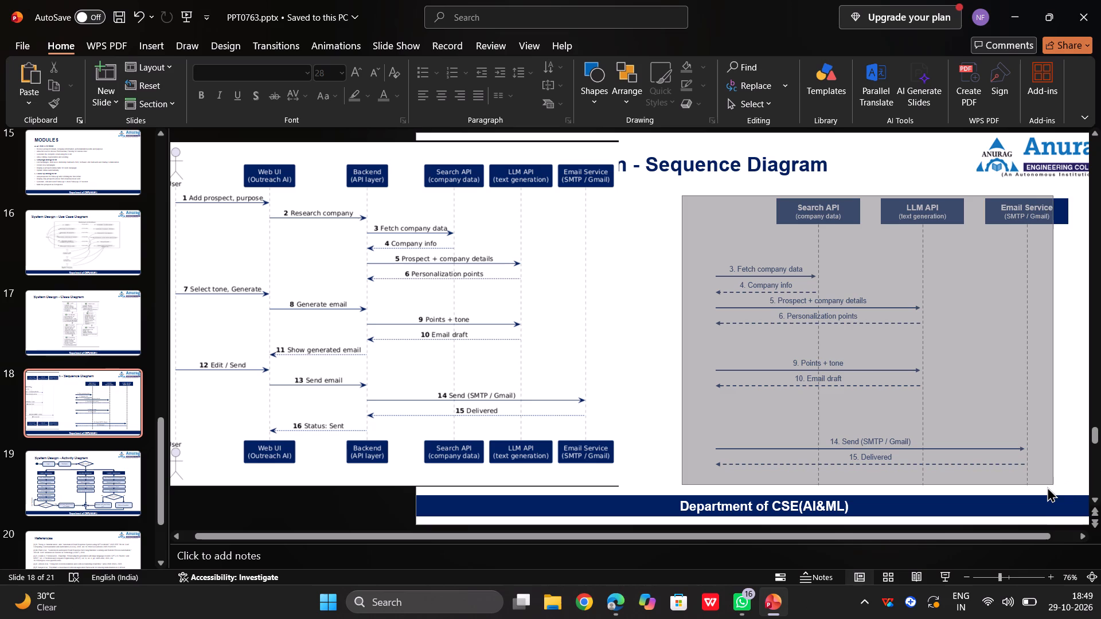
left_click_drag(1047, 487, 1042, 492)
key("Delete")
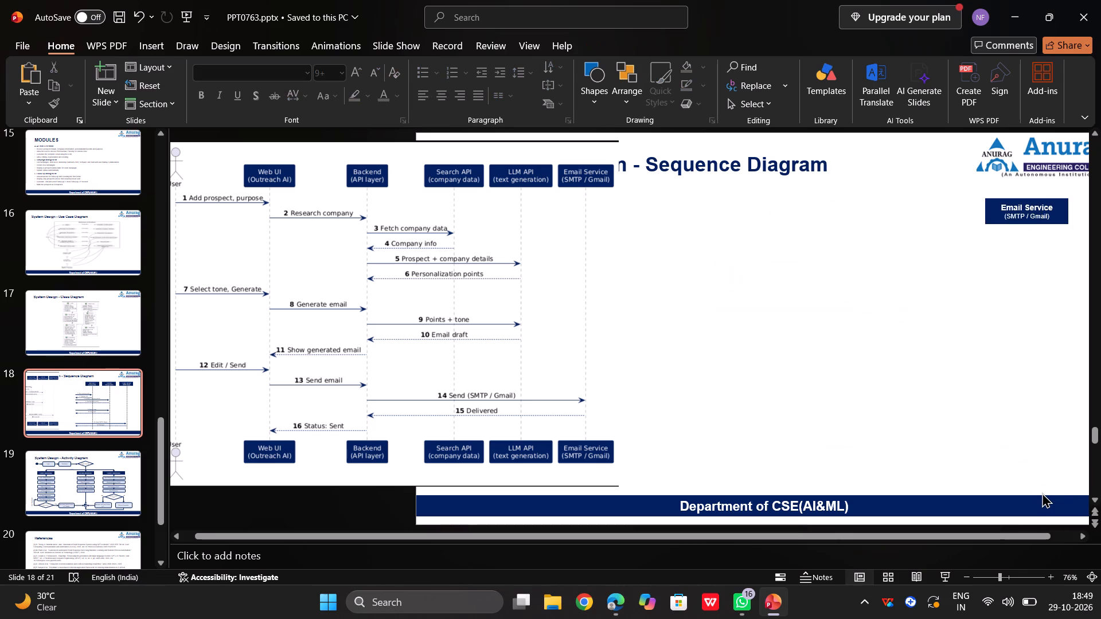
left_click_drag(949, 179, 945, 200)
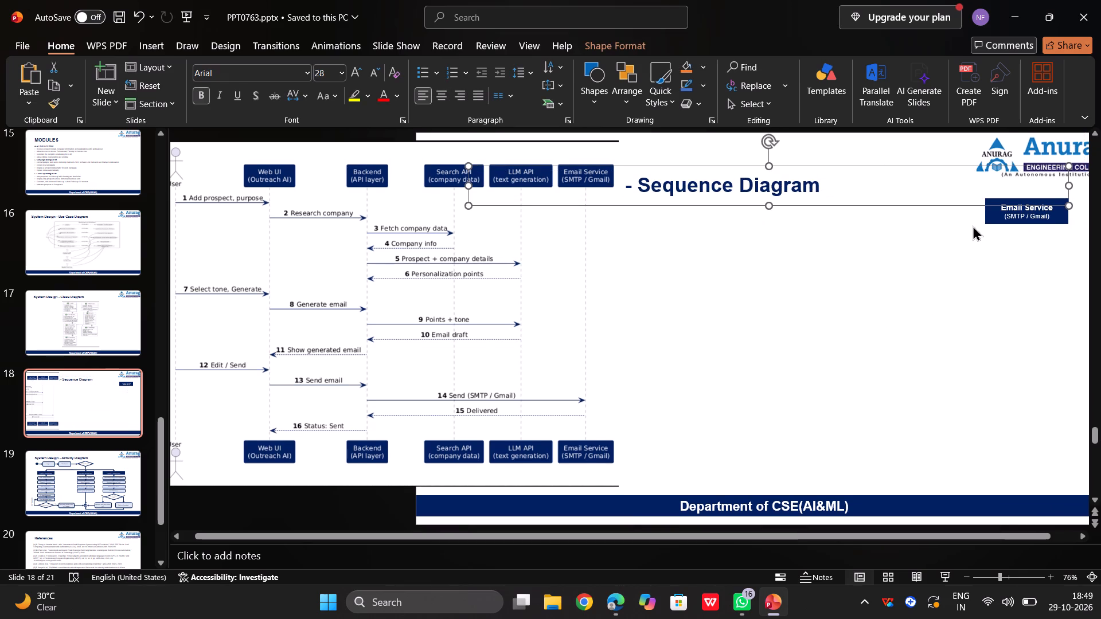
left_click_drag(973, 225, 1069, 195)
key("Delete")
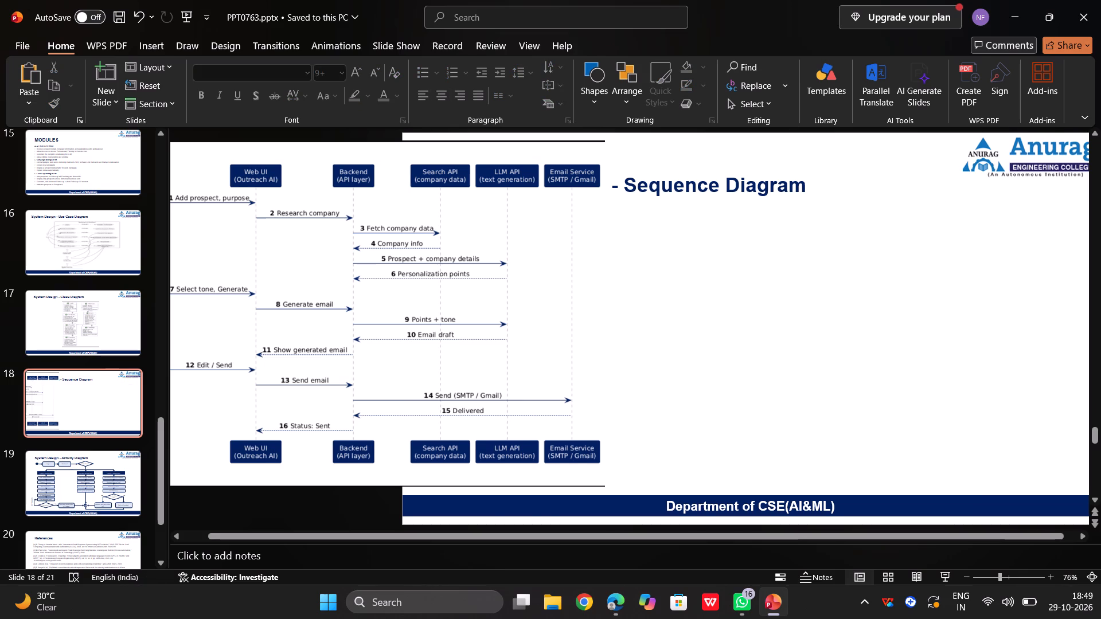
Move the new sequence diagram picture back onto the slide, reduce its height and centre it between the title and footer.
left_click_drag(455, 268, 710, 286)
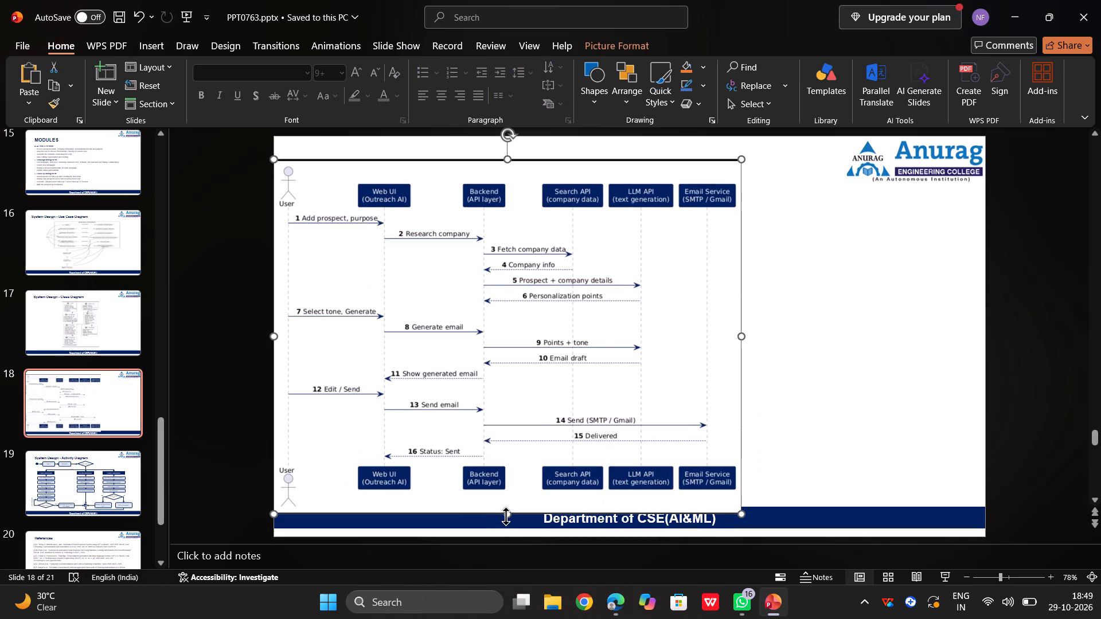
left_click_drag(506, 515, 543, 446)
left_click_drag(545, 319, 662, 359)
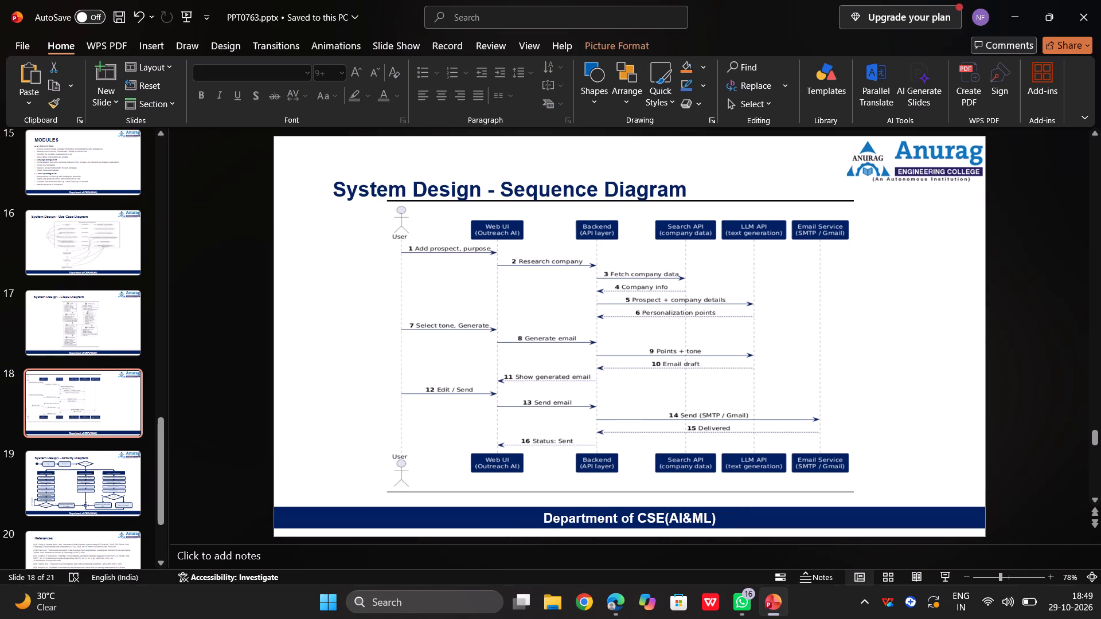
left_click_drag(662, 359, 658, 359)
Move the "System Design - Sequence Diagram" title slightly up and to the left on the slide, clear of the diagram.
left_click(495, 175)
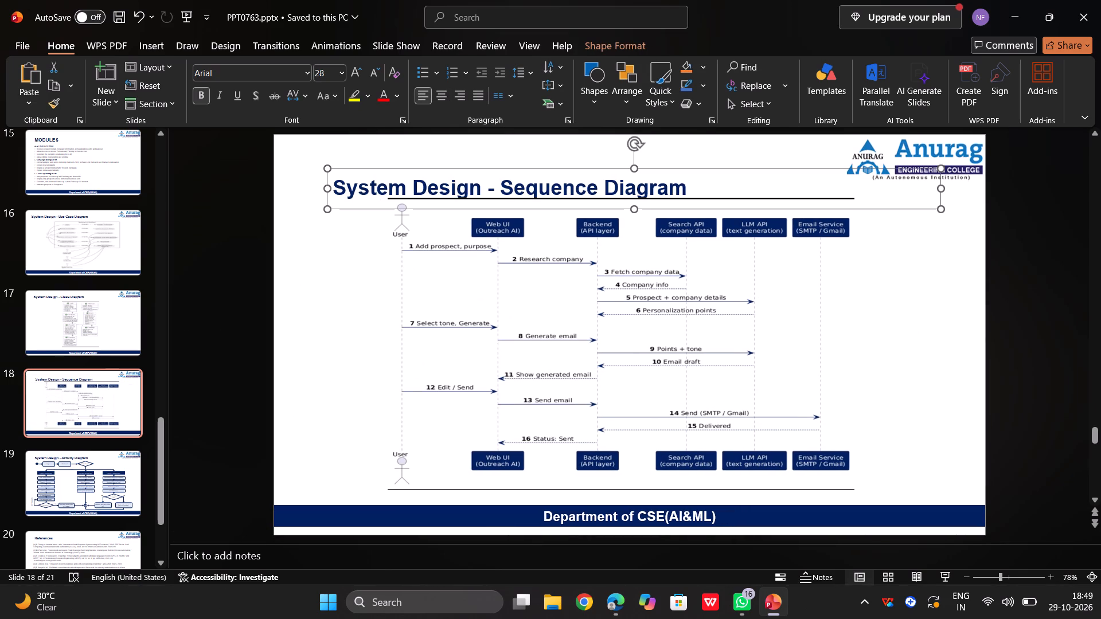
left_click_drag(463, 165, 434, 154)
Nudge the diagram picture slightly left and lower its top edge a little to leave space beneath the title.
left_click_drag(516, 302, 503, 309)
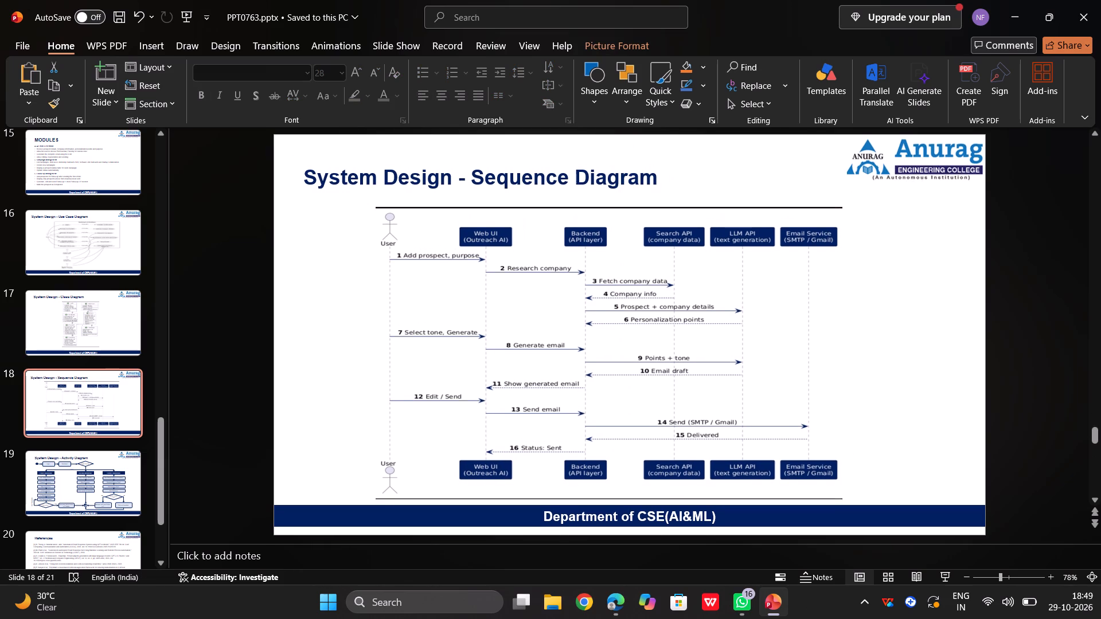
left_click_drag(503, 309, 507, 303)
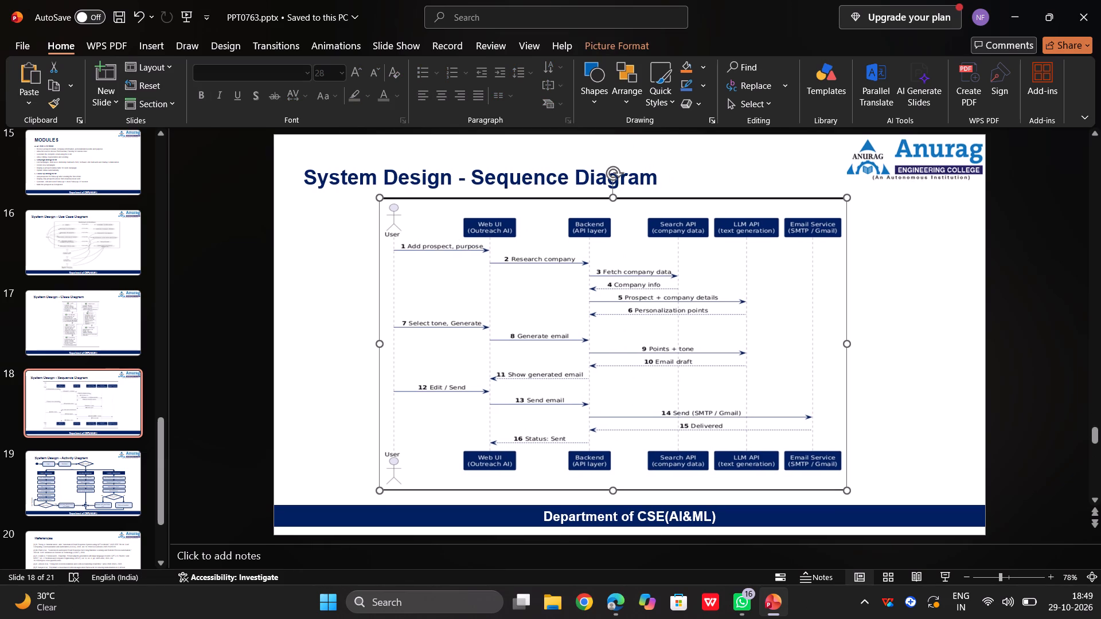
left_click_drag(612, 197, 614, 202)
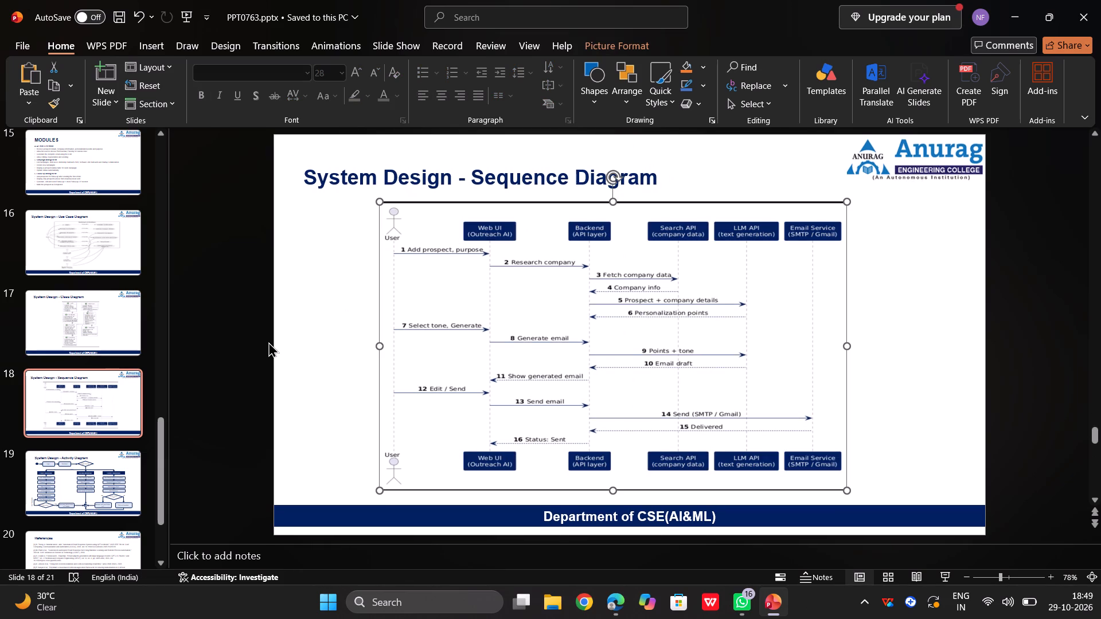
Open slide 19 with the activity diagram.
left_click(78, 505)
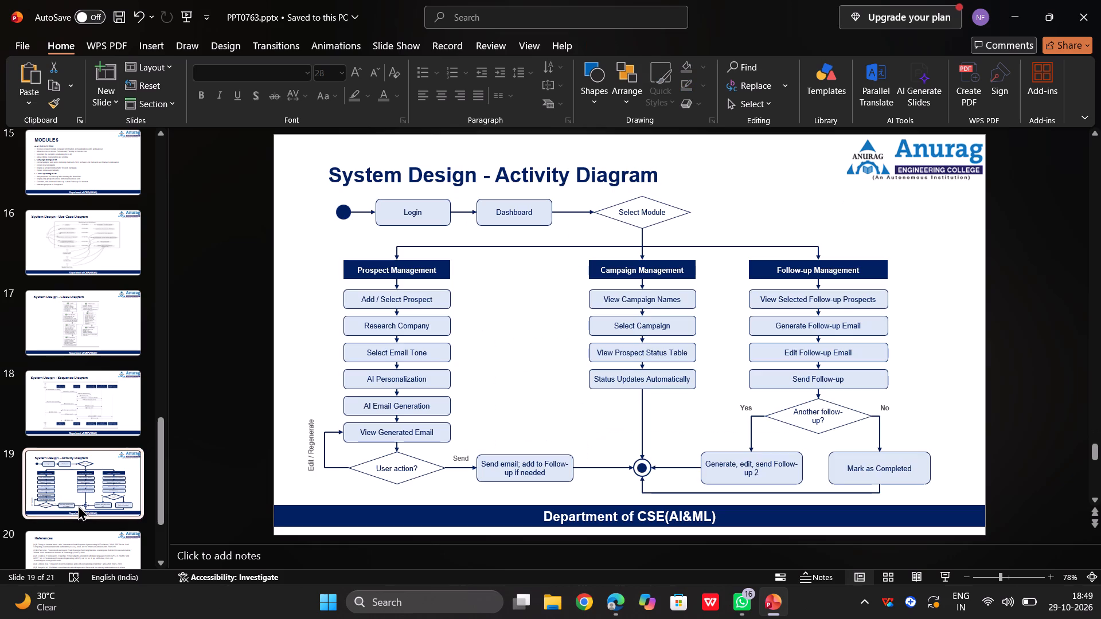
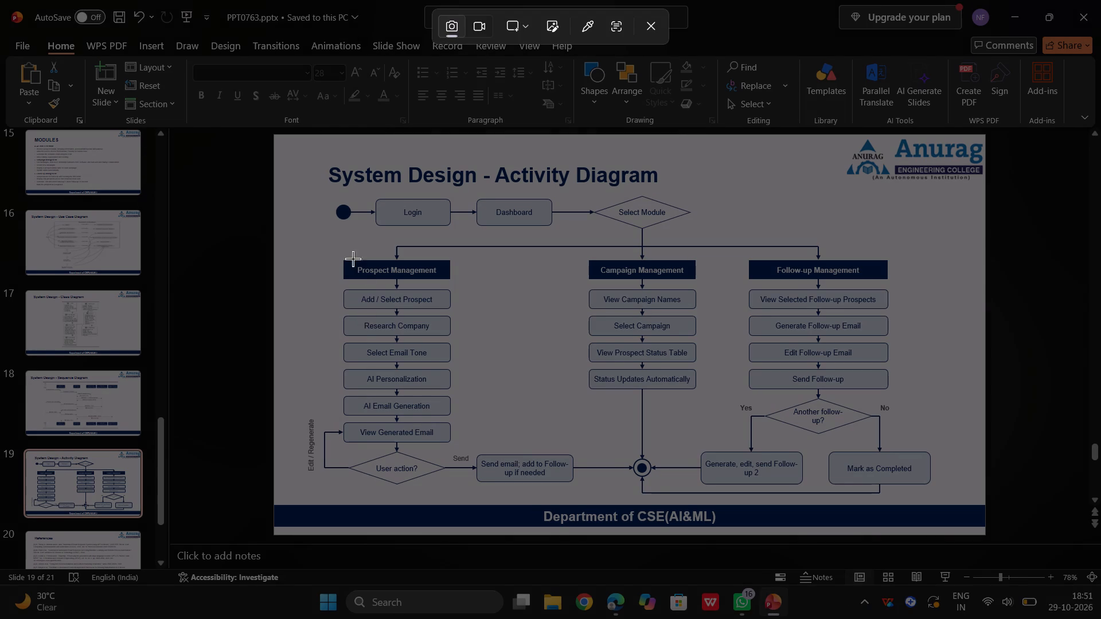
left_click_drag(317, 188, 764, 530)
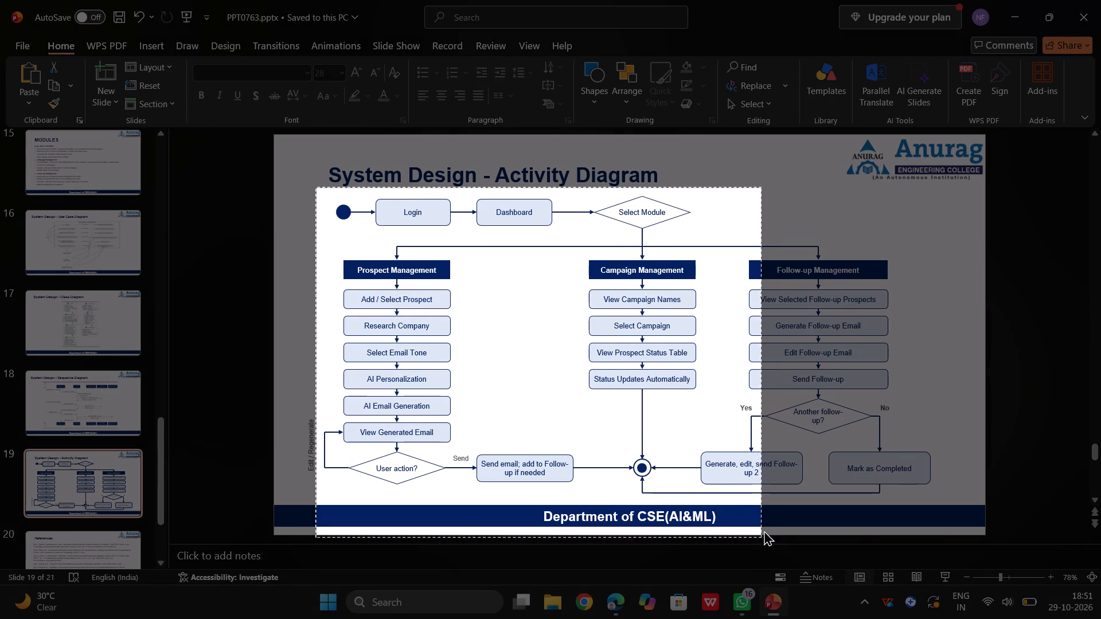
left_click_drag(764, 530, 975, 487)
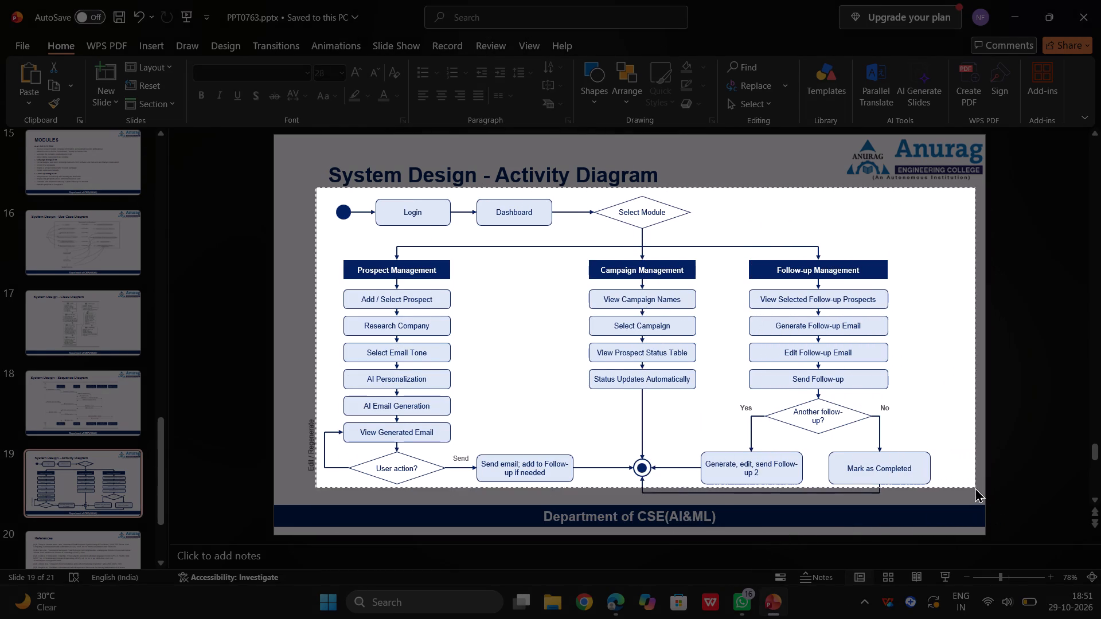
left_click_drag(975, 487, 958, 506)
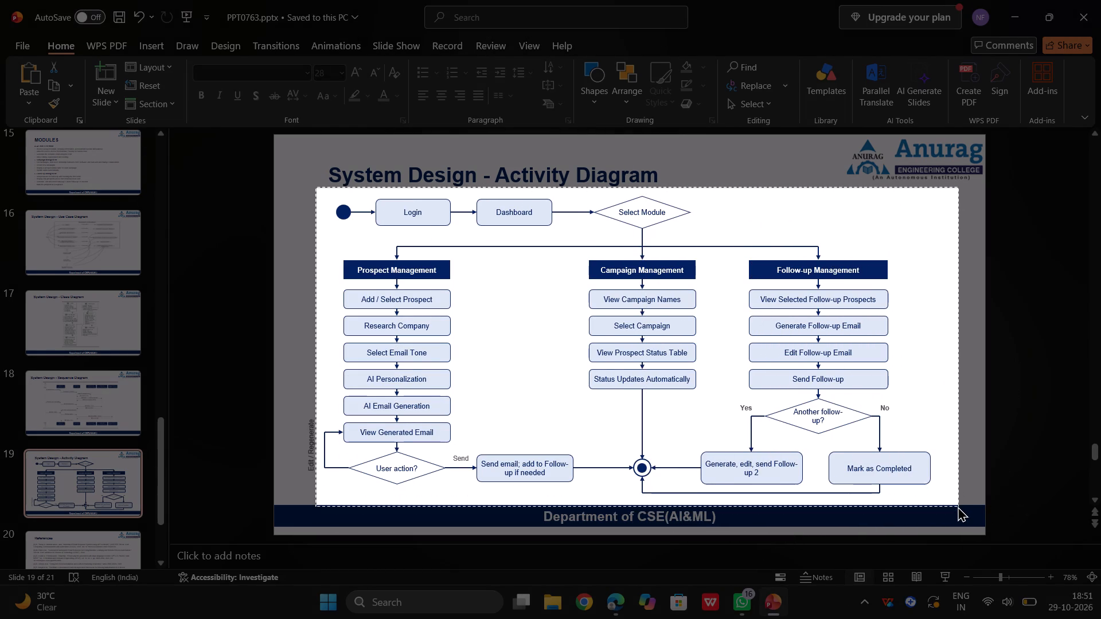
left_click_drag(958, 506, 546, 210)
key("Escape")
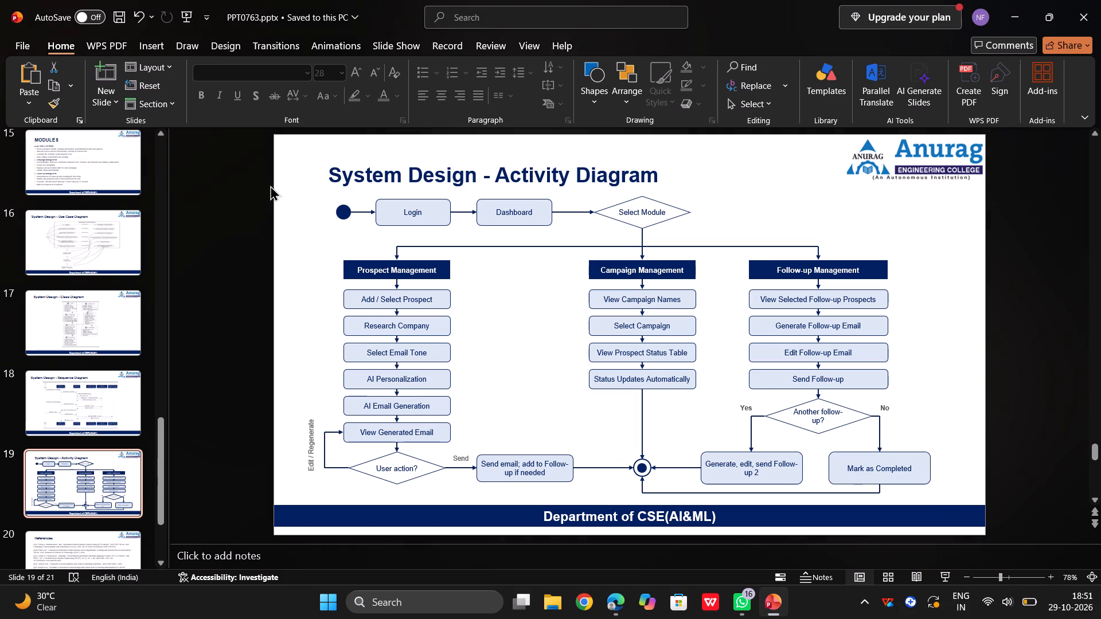
Capture a screenshot of the whole activity diagram on slide 19, between the title and the footer.
key("Print")
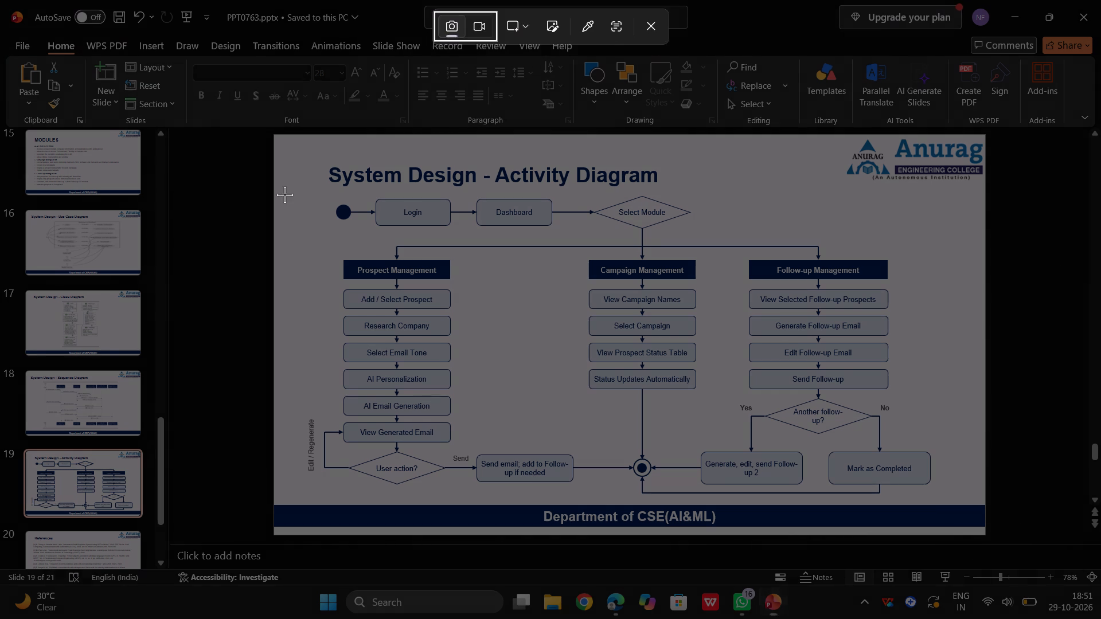
left_click_drag(292, 194, 925, 492)
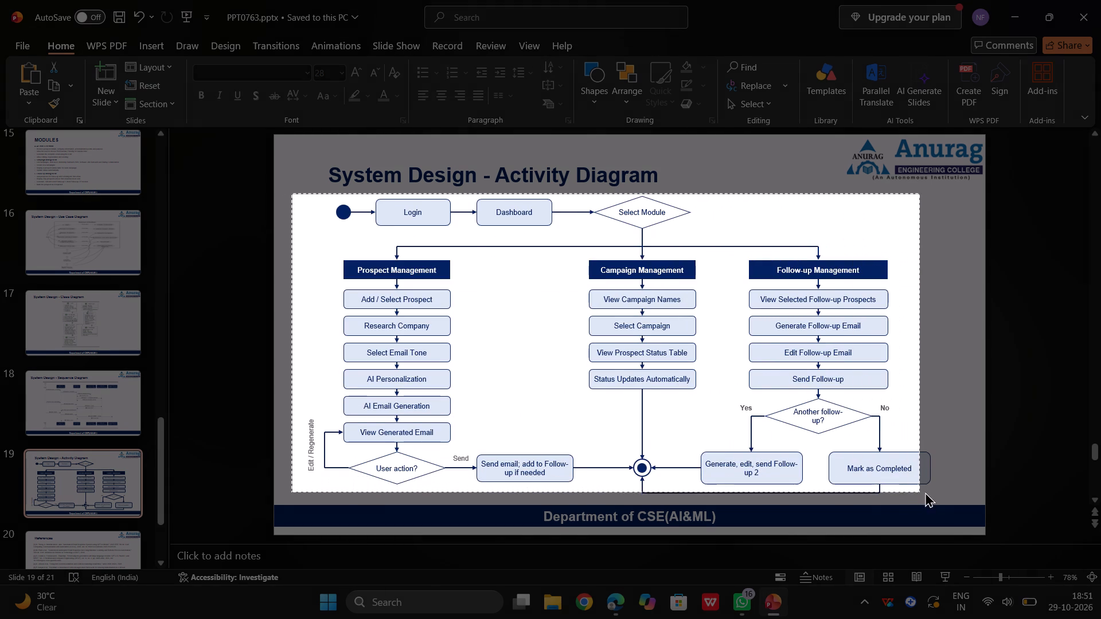
left_click_drag(925, 492, 961, 501)
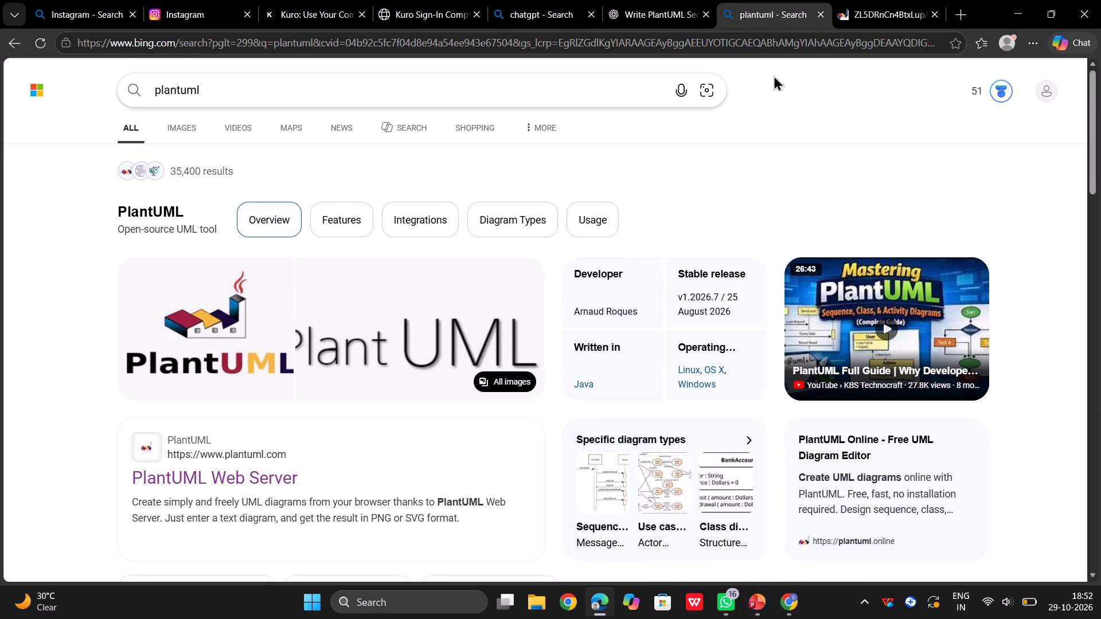
left_click(883, 14)
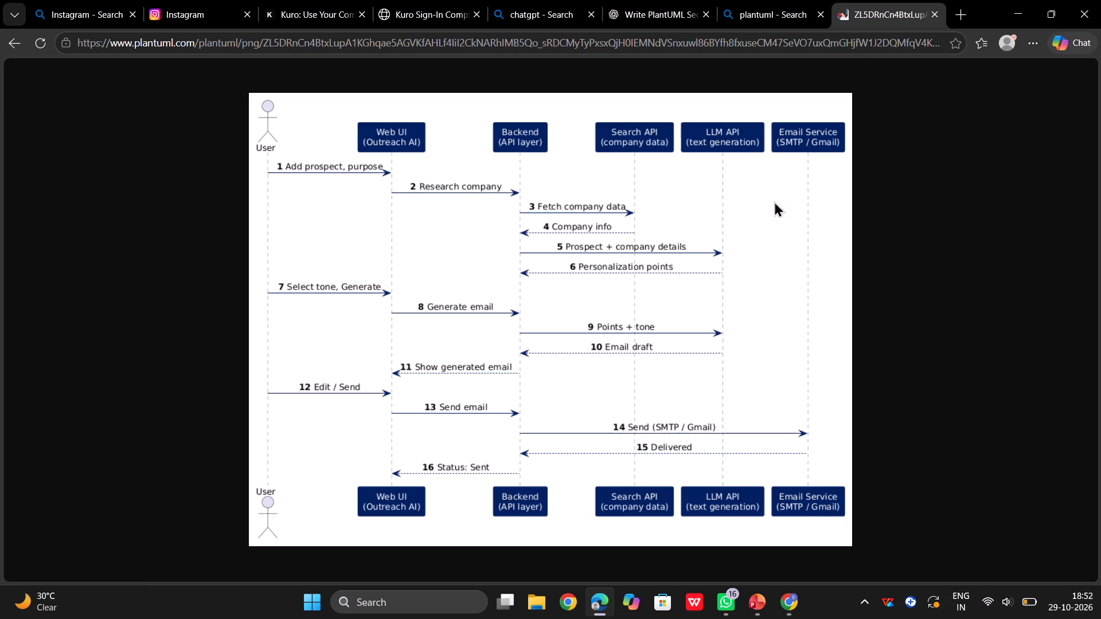
left_click(13, 45)
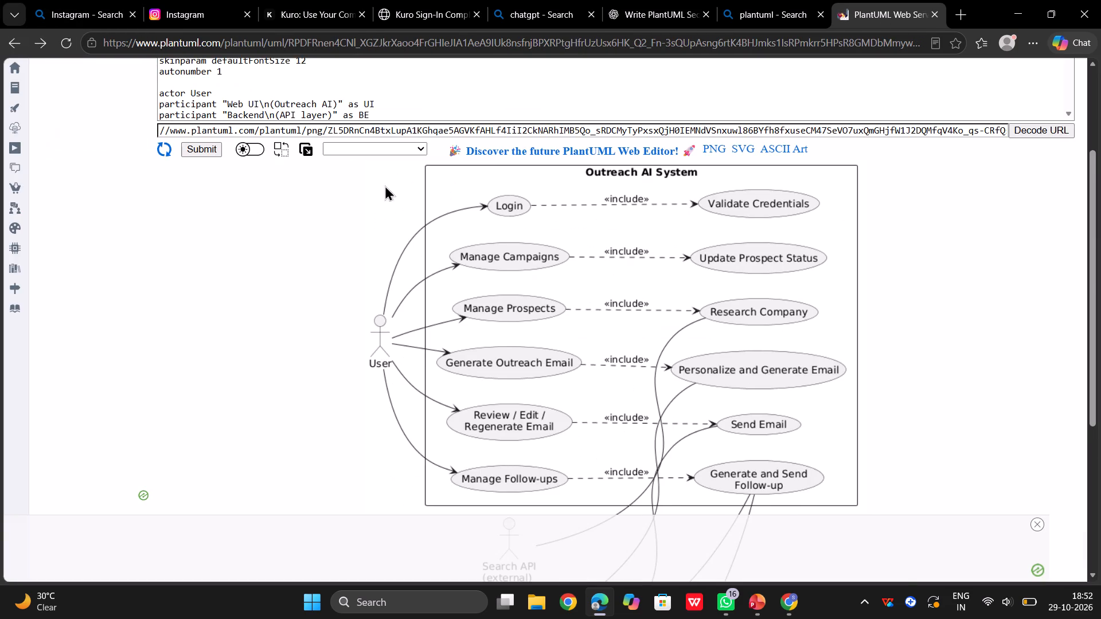
scroll(416, 211, "up", 3)
scroll(397, 197, "down", 5)
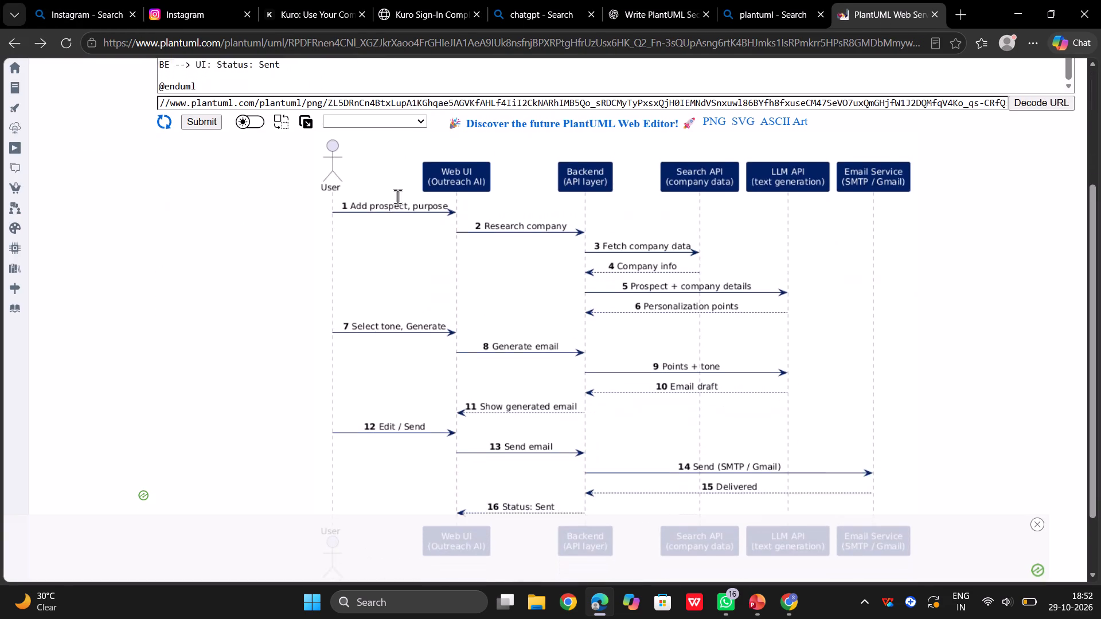
scroll(382, 224, "up", 2)
left_click_drag(220, 224, 214, 213)
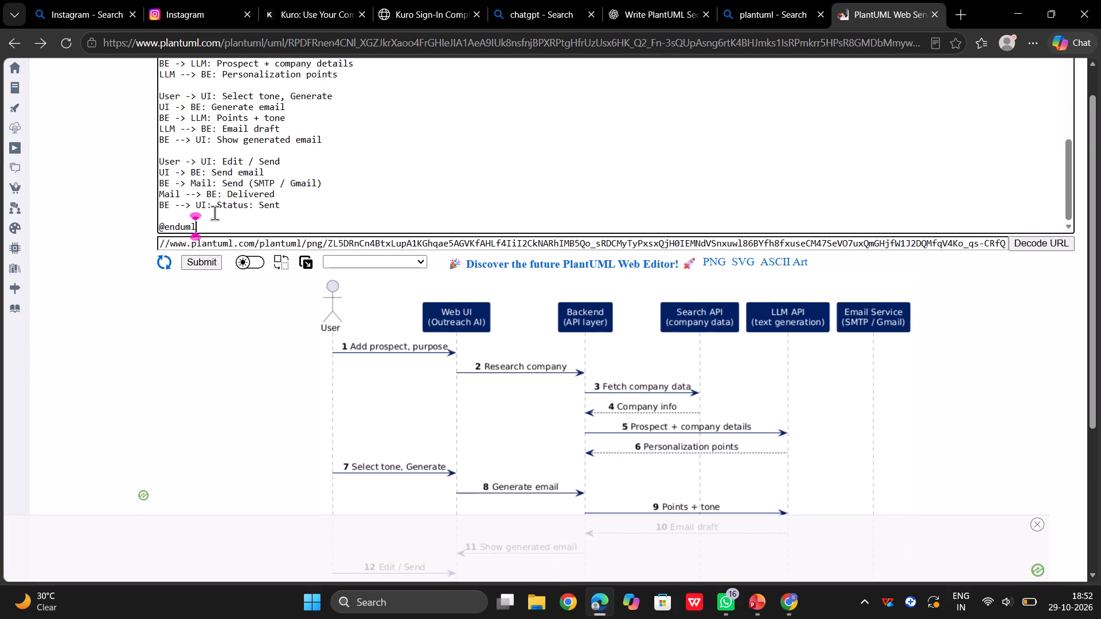
left_click_drag(214, 213, 158, 51)
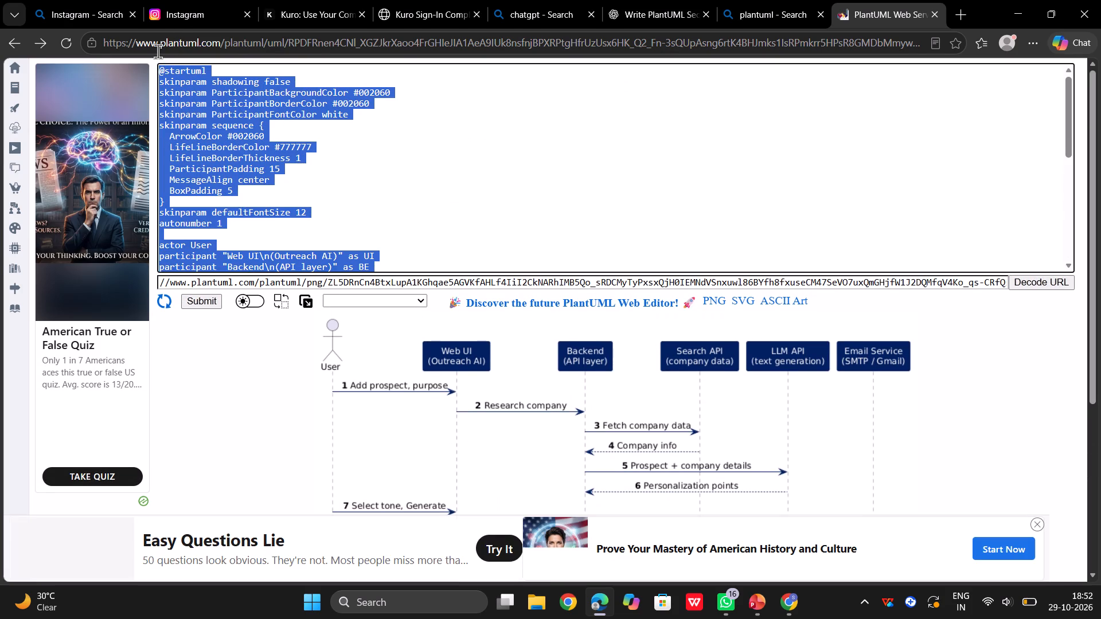
key("BackSpace")
key("ctrl+v")
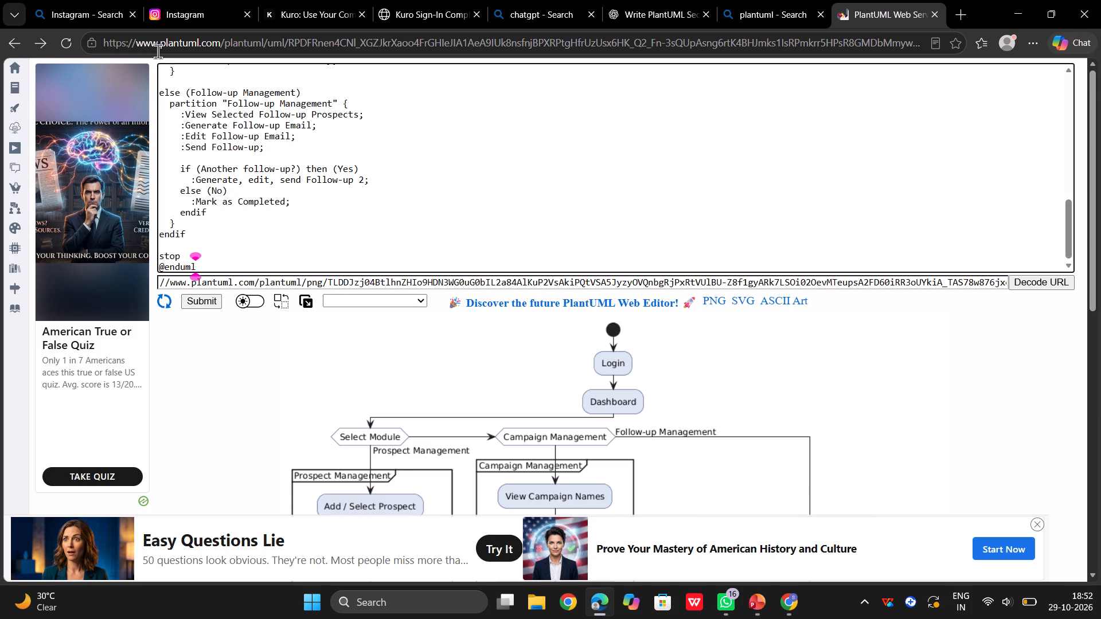
Examine the rendered activity diagram from the start node through the three module branches to the end node.
scroll(450, 441, "down", 4)
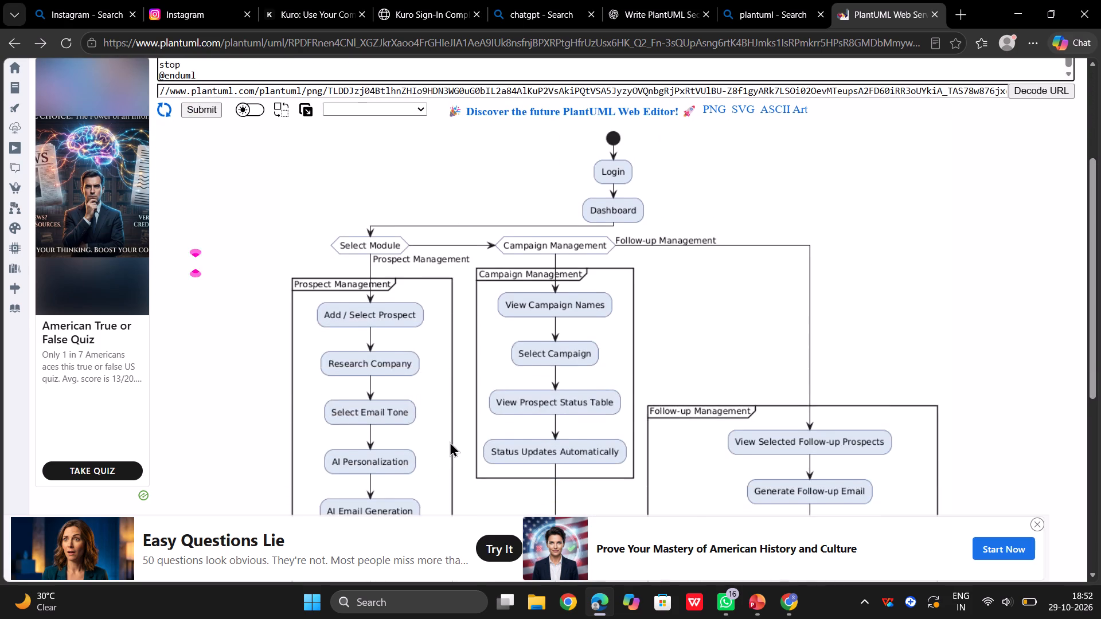
scroll(450, 441, "down", 6)
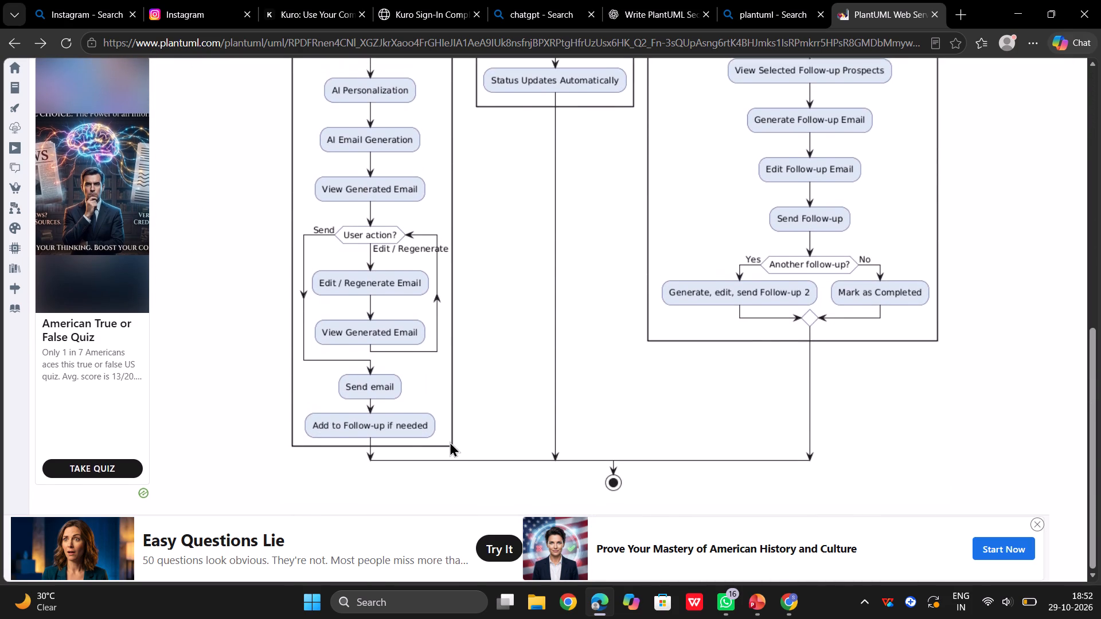
scroll(450, 441, "up", 5)
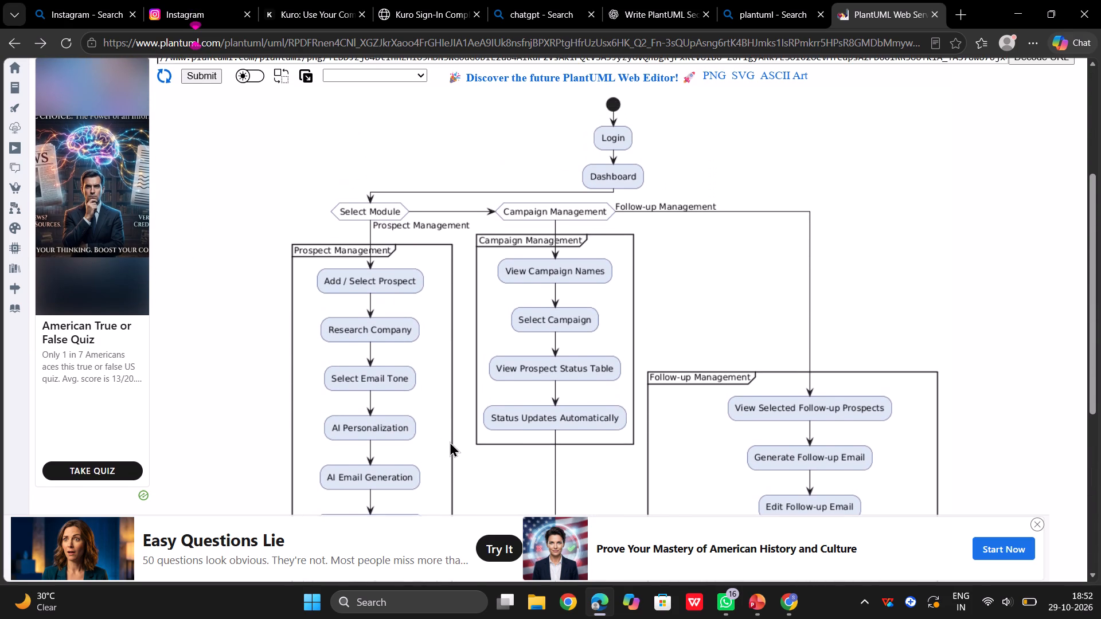
scroll(450, 441, "down", 1)
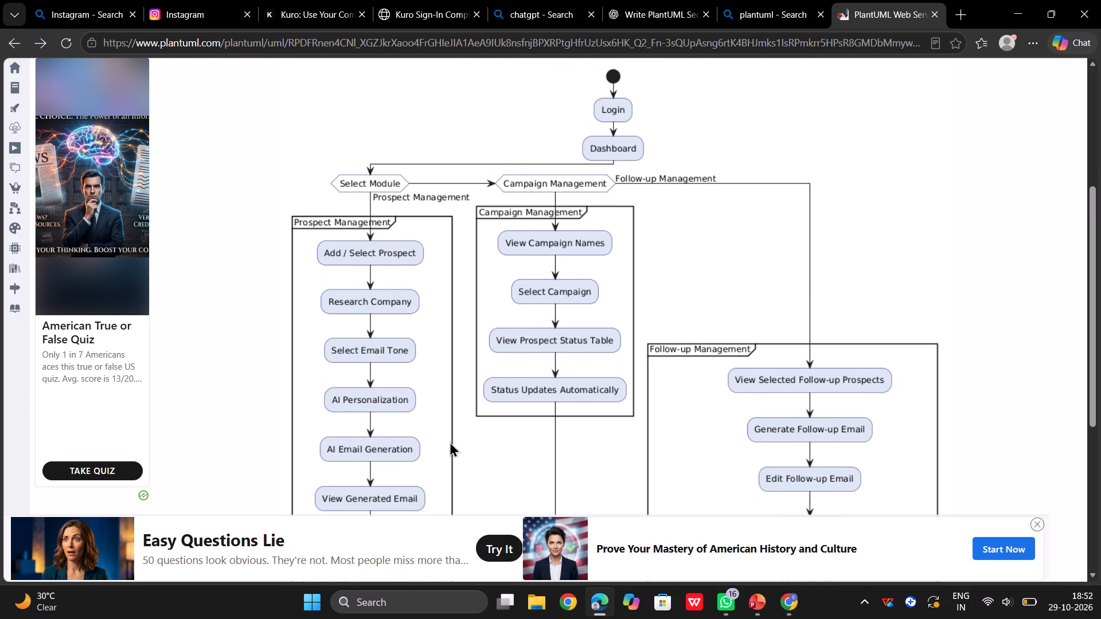
scroll(450, 441, "down", 5)
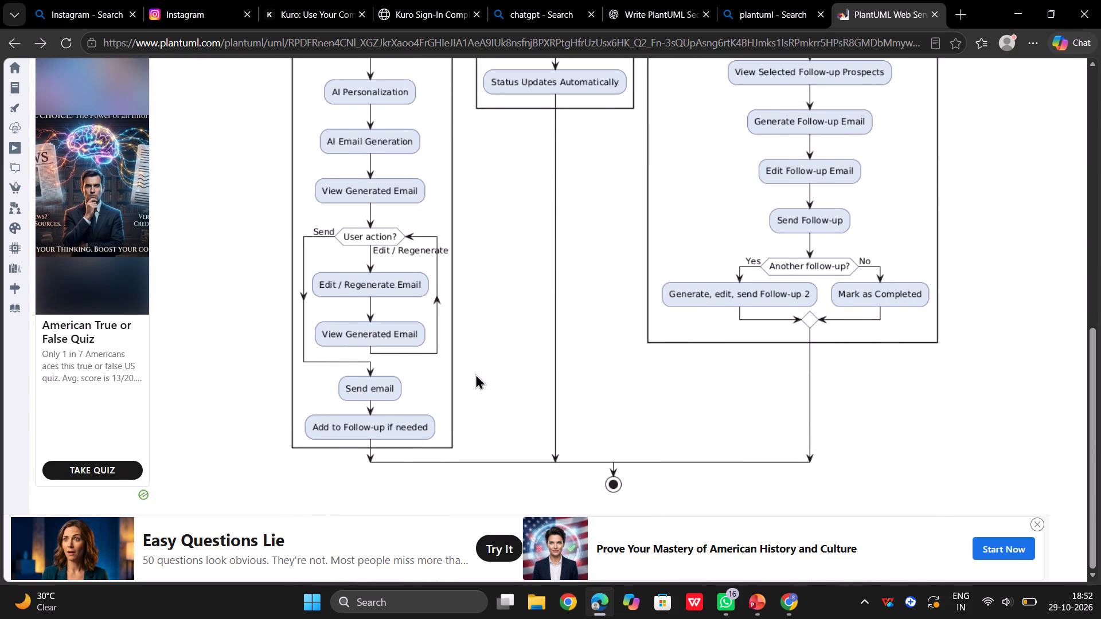
Open the rendered activity diagram as a PNG image and capture a screenshot of the whole diagram.
scroll(507, 371, "up", 4)
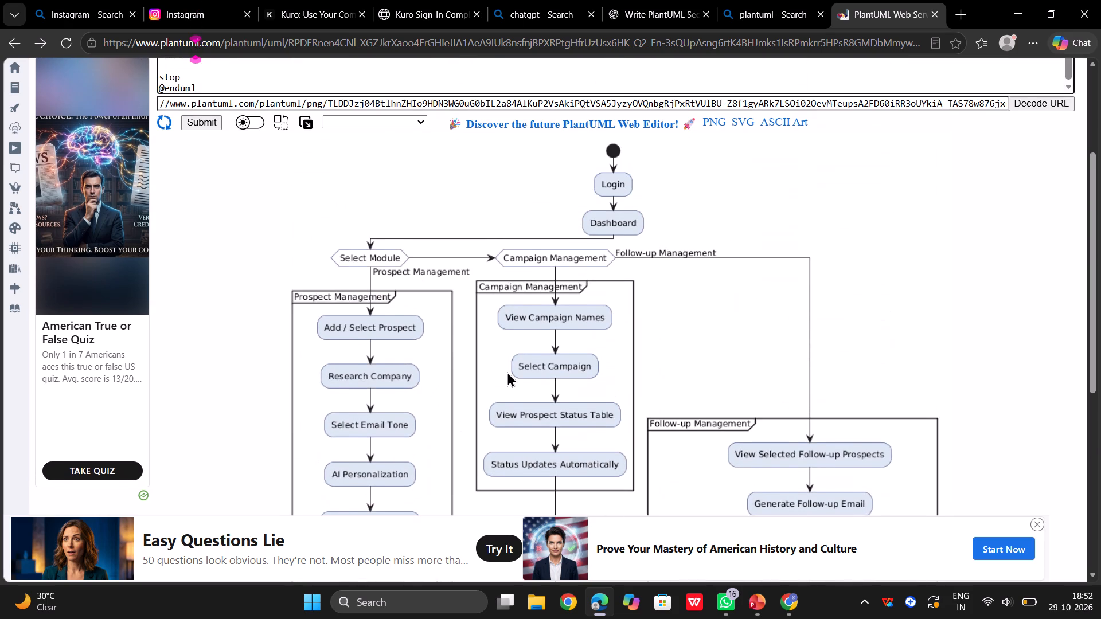
left_click(716, 117)
left_click(665, 120)
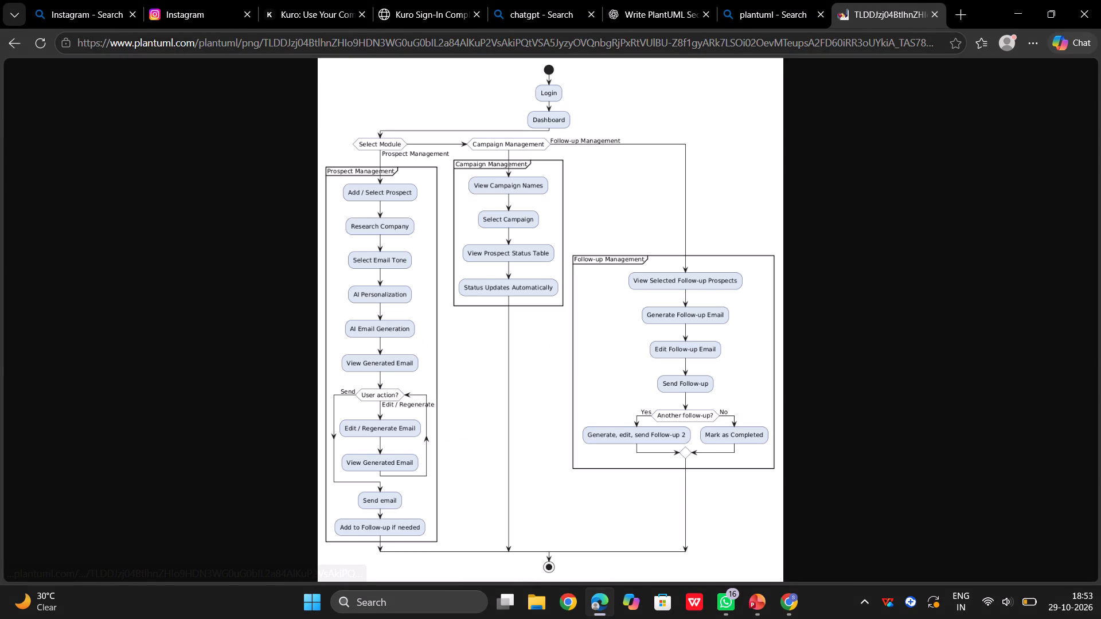
key("Print")
left_click_drag(317, 61, 798, 564)
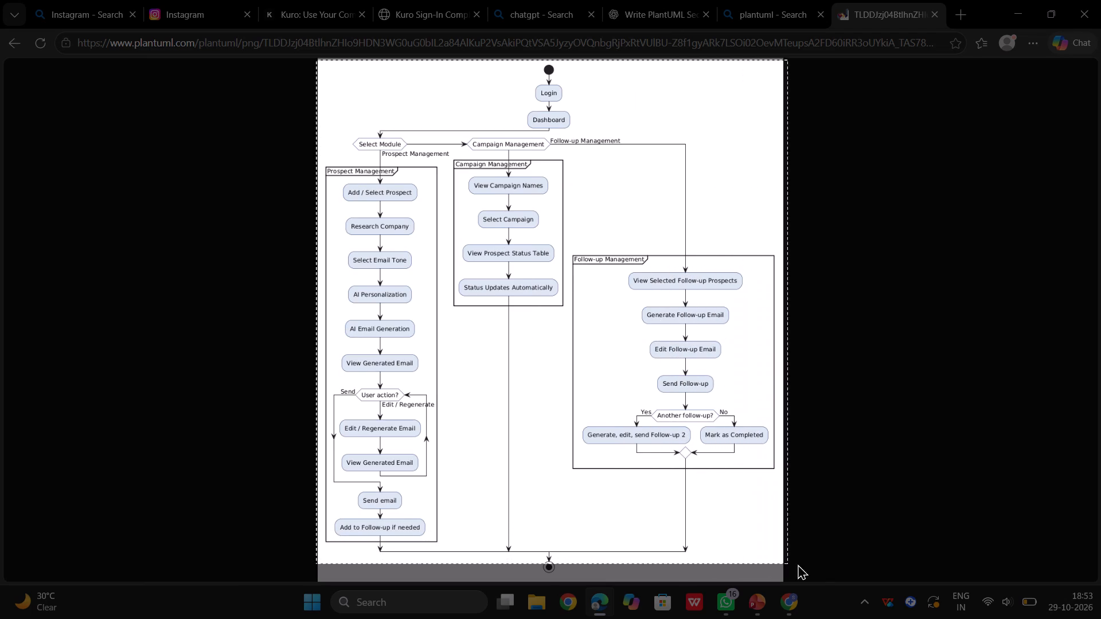
left_click_drag(798, 564, 783, 573)
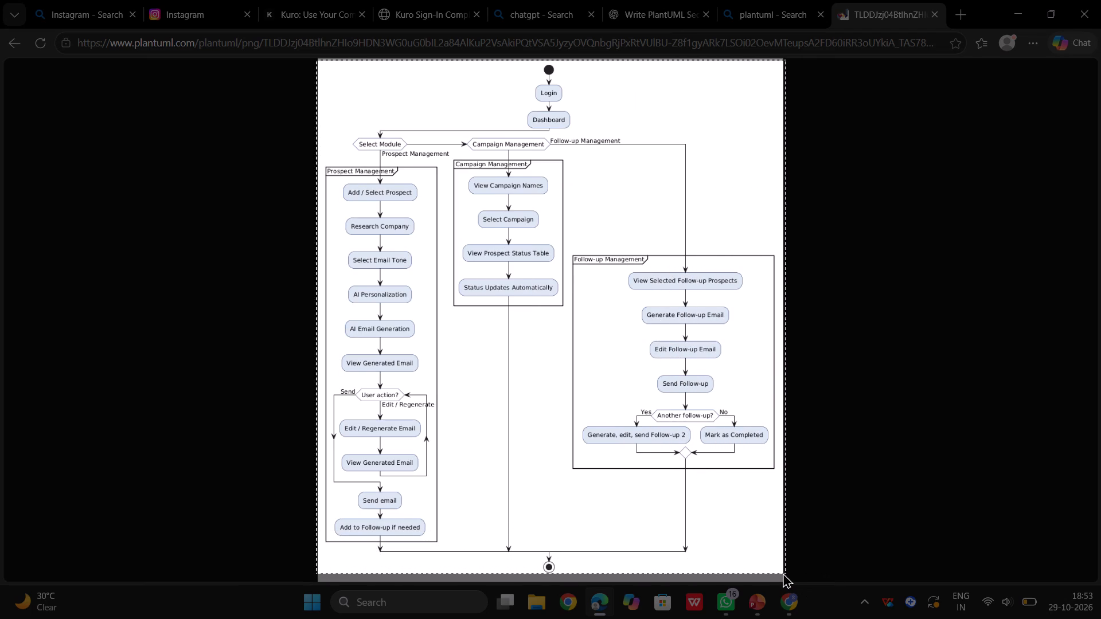
left_click_drag(783, 573, 780, 578)
Switch to PowerPoint, paste the captured activity diagram onto slide 19 and move it over the slide's right half.
left_click(760, 609)
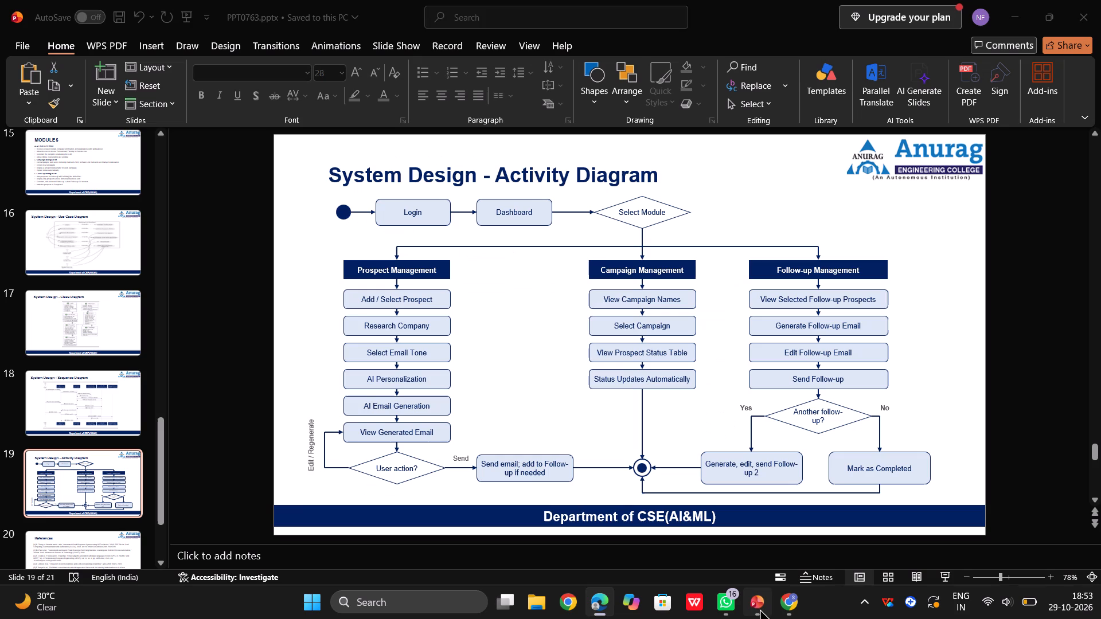
left_click(328, 198)
left_click(337, 238)
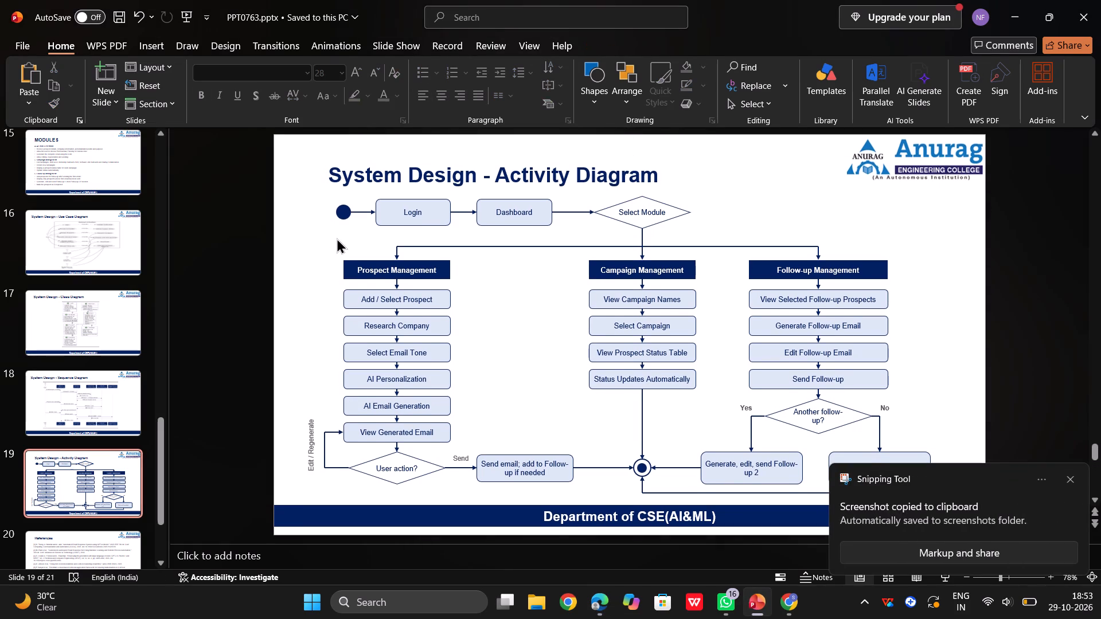
key("ctrl+v")
left_click_drag(594, 285, 821, 266)
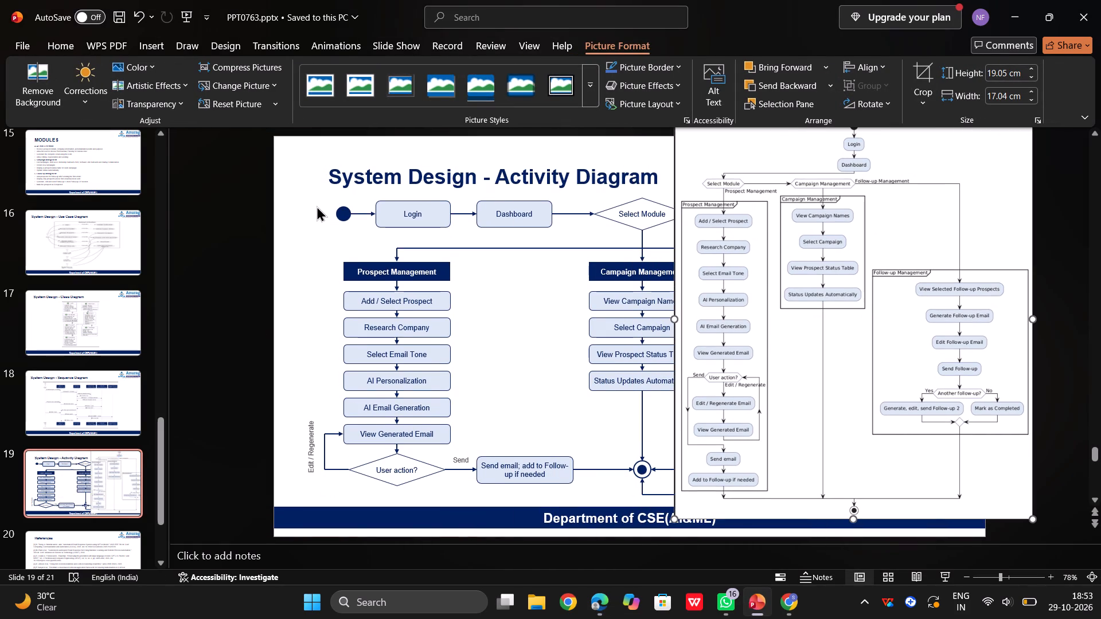
Delete the old flowchart's start node, Prospect Management branch and end node from the Activity Diagram slide.
left_click_drag(317, 206, 643, 476)
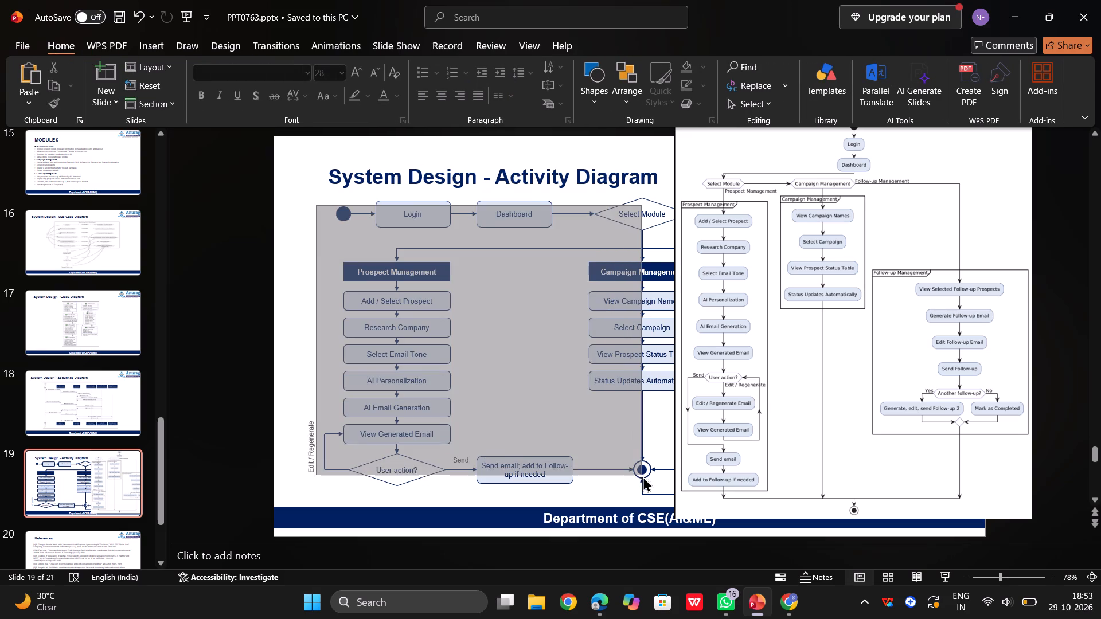
left_click_drag(643, 476, 662, 492)
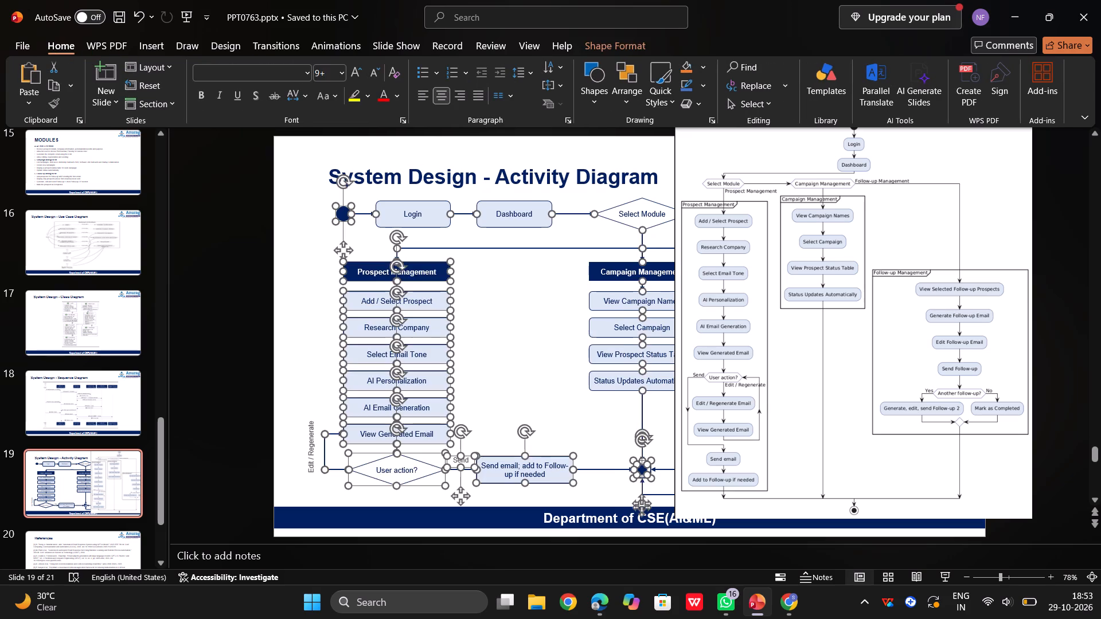
key("Delete")
Move the pasted picture to the slide's left side and delete the old Campaign Management and Follow-up Management branches.
left_click_drag(794, 303, 706, 325)
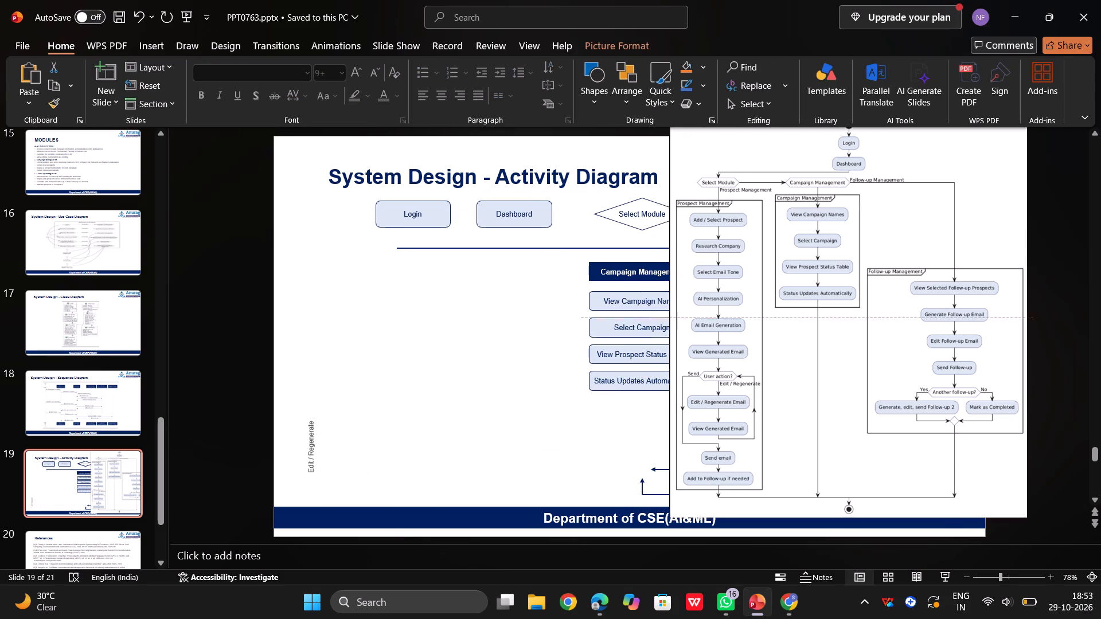
left_click_drag(706, 325, 297, 420)
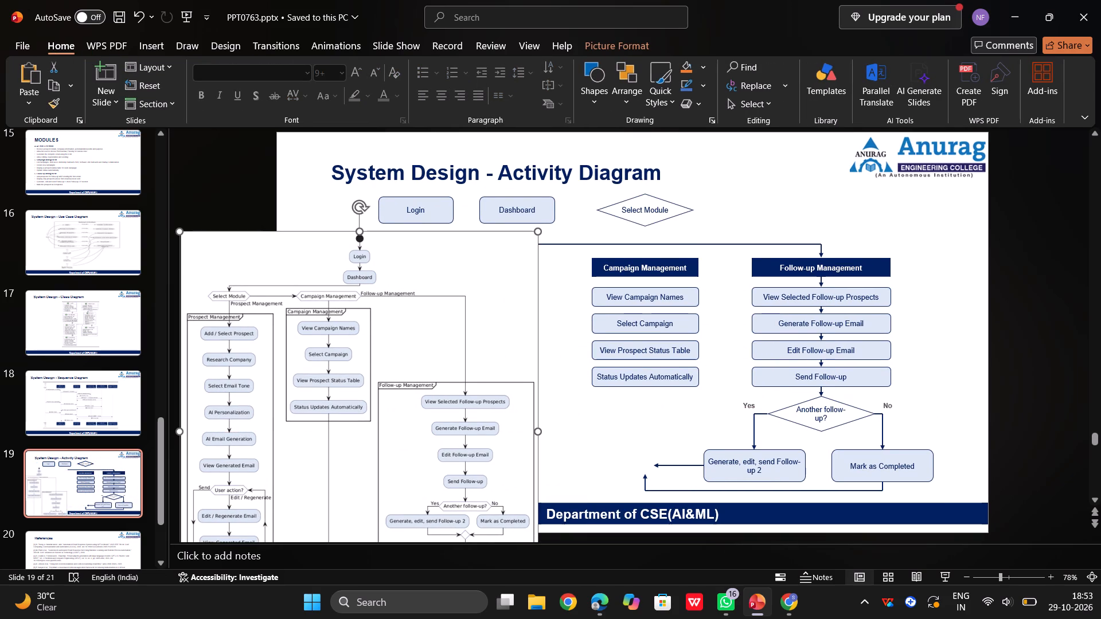
left_click(374, 190)
left_click_drag(369, 213, 678, 206)
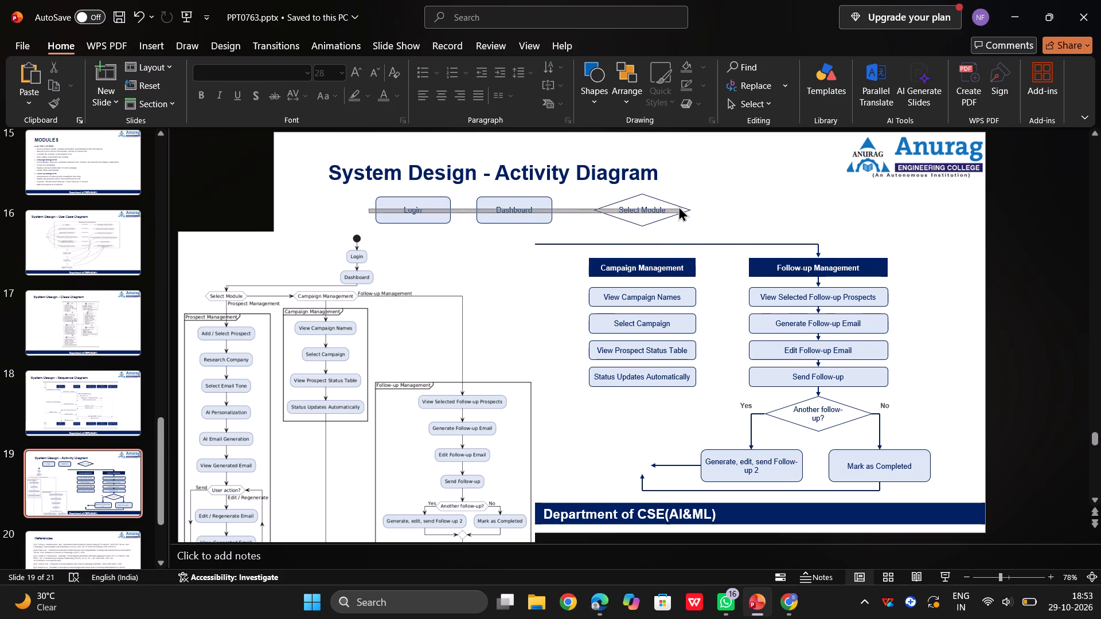
left_click_drag(678, 206, 667, 196)
key("Delete")
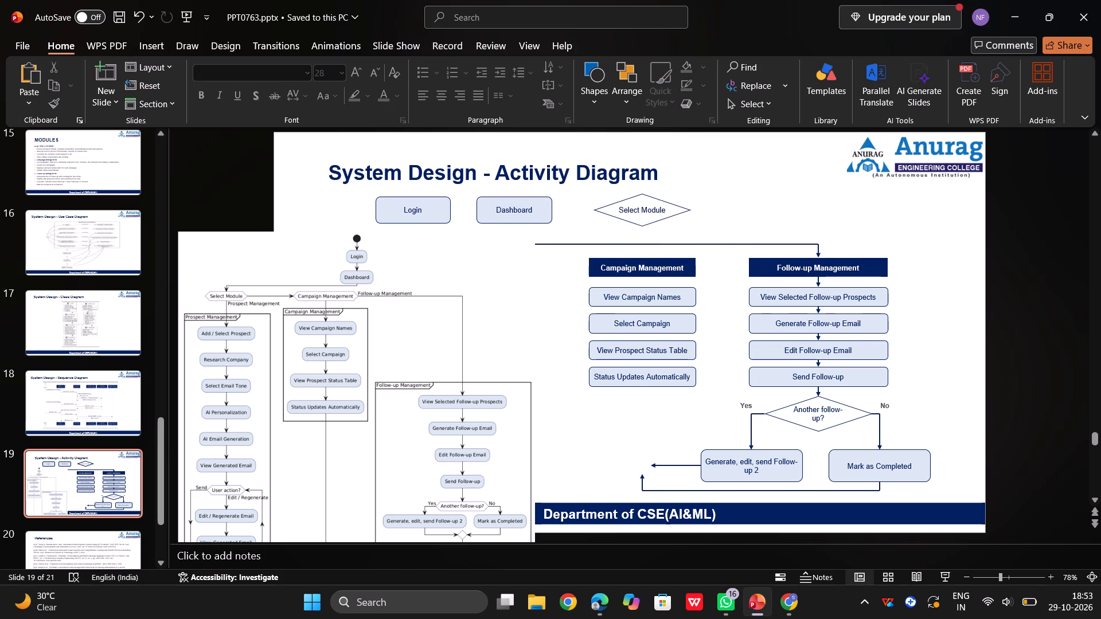
left_click_drag(569, 232, 645, 321)
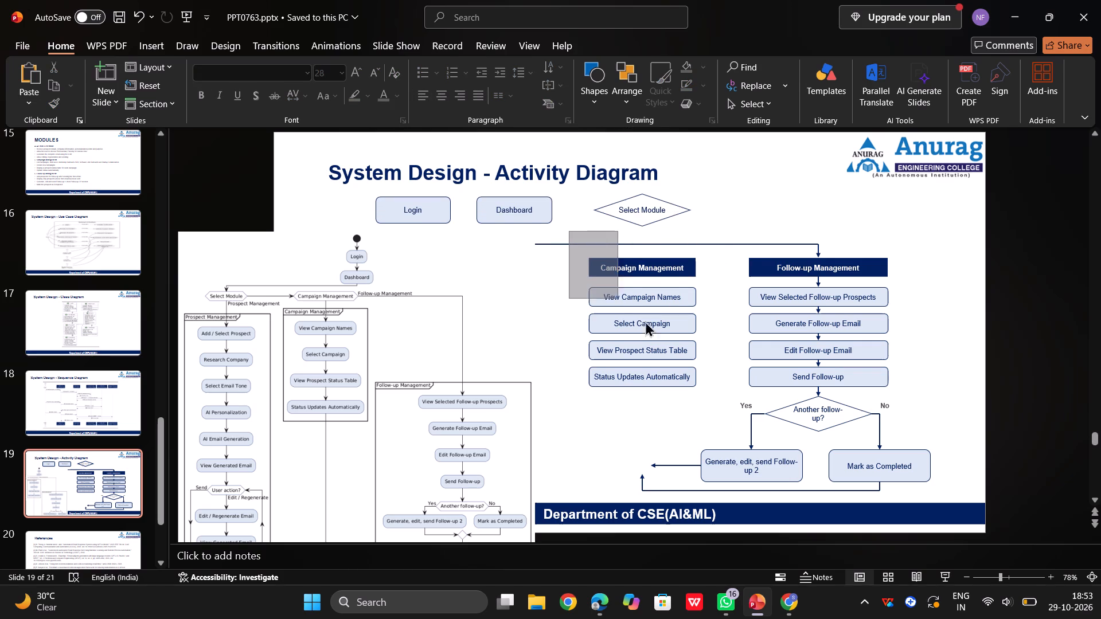
left_click_drag(645, 321, 1005, 502)
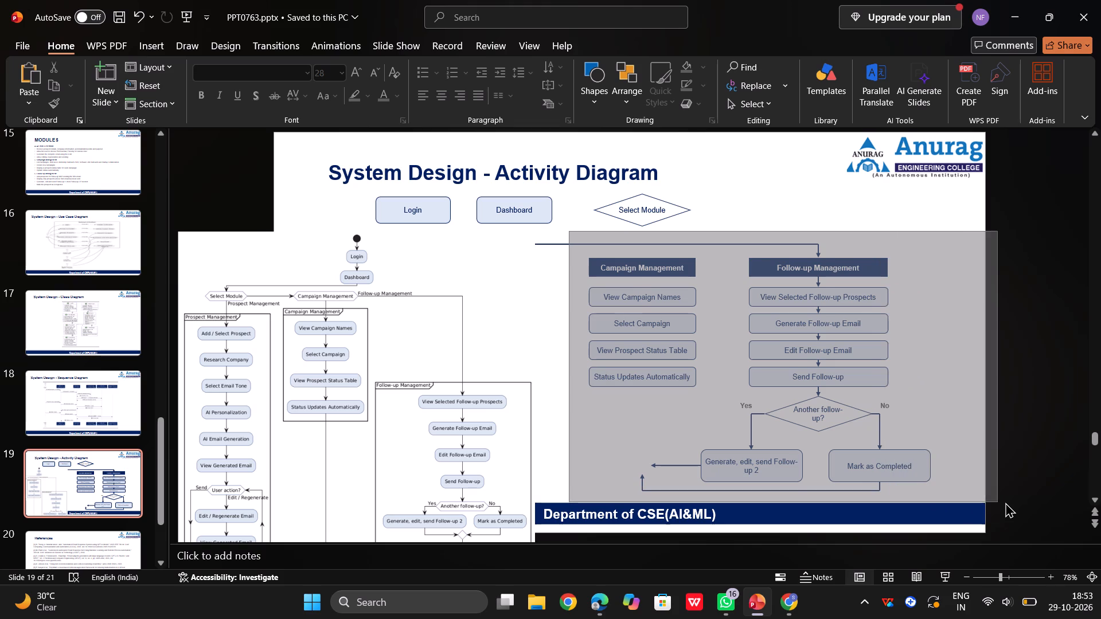
left_click_drag(1005, 502, 1009, 502)
key("Delete")
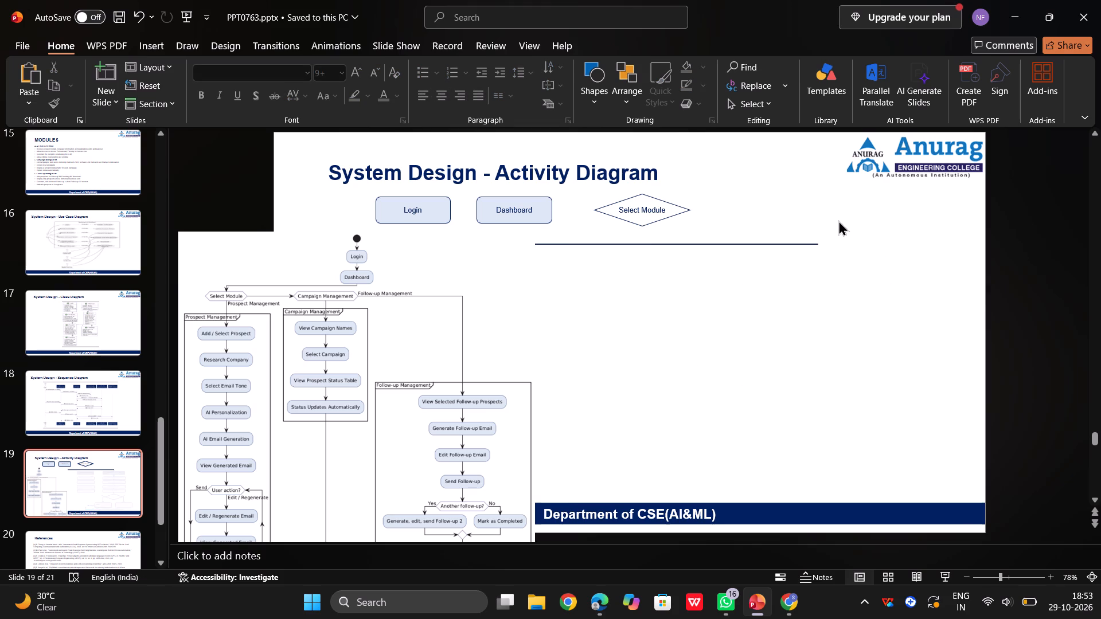
Delete the old flowchart's remaining Select Module, Login and Dashboard shapes and the horizontal connector line, moving the picture clear of them.
left_click_drag(853, 271, 403, 167)
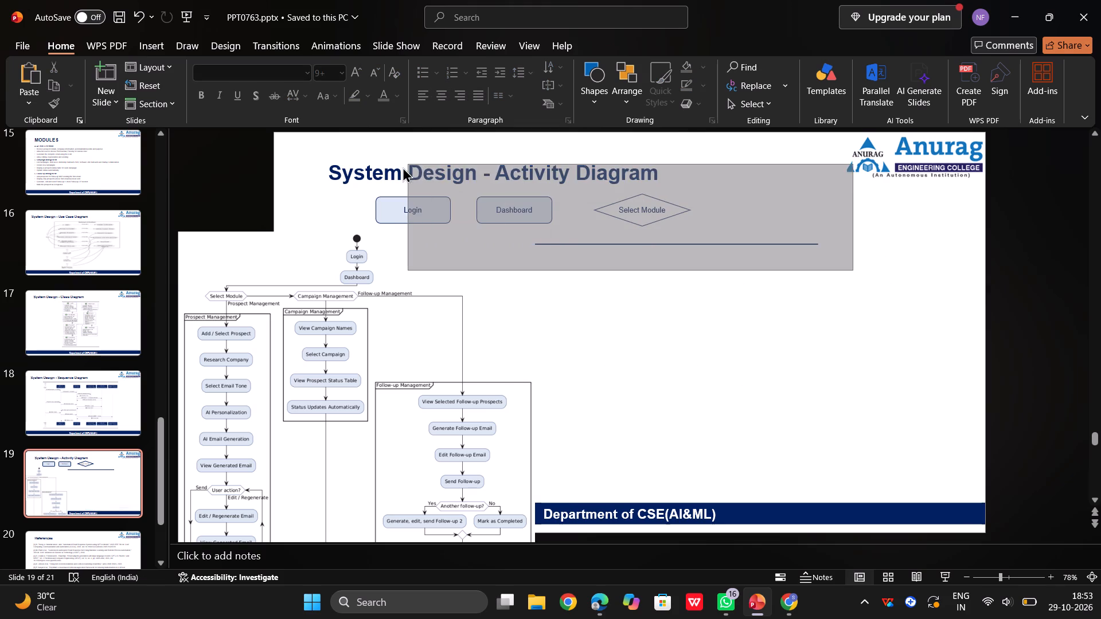
left_click_drag(403, 167, 548, 189)
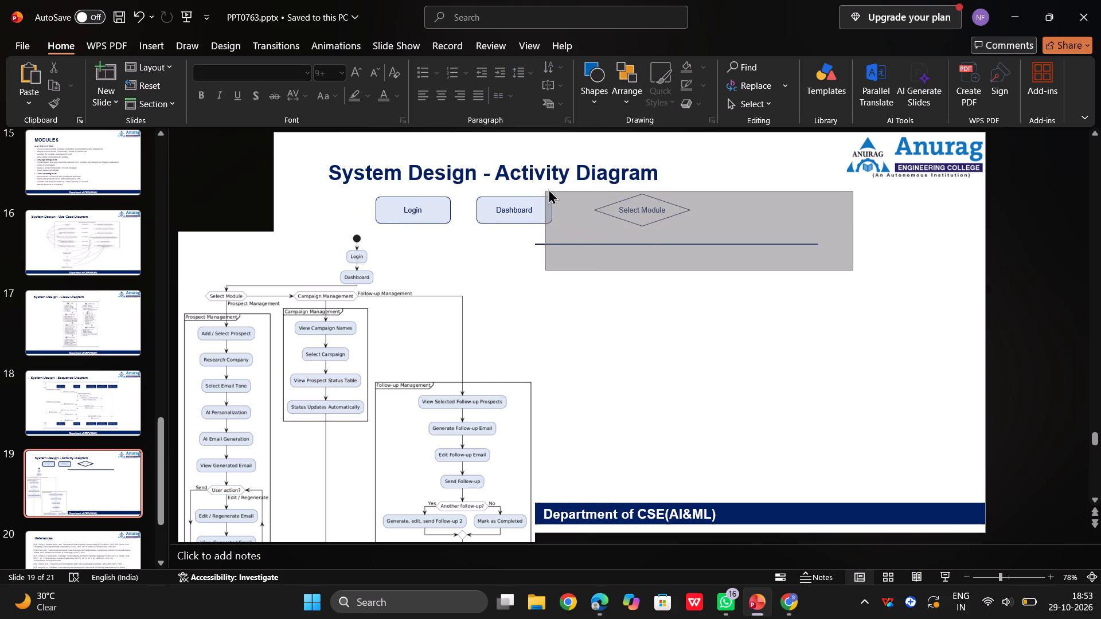
left_click_drag(548, 189, 552, 187)
key("Delete")
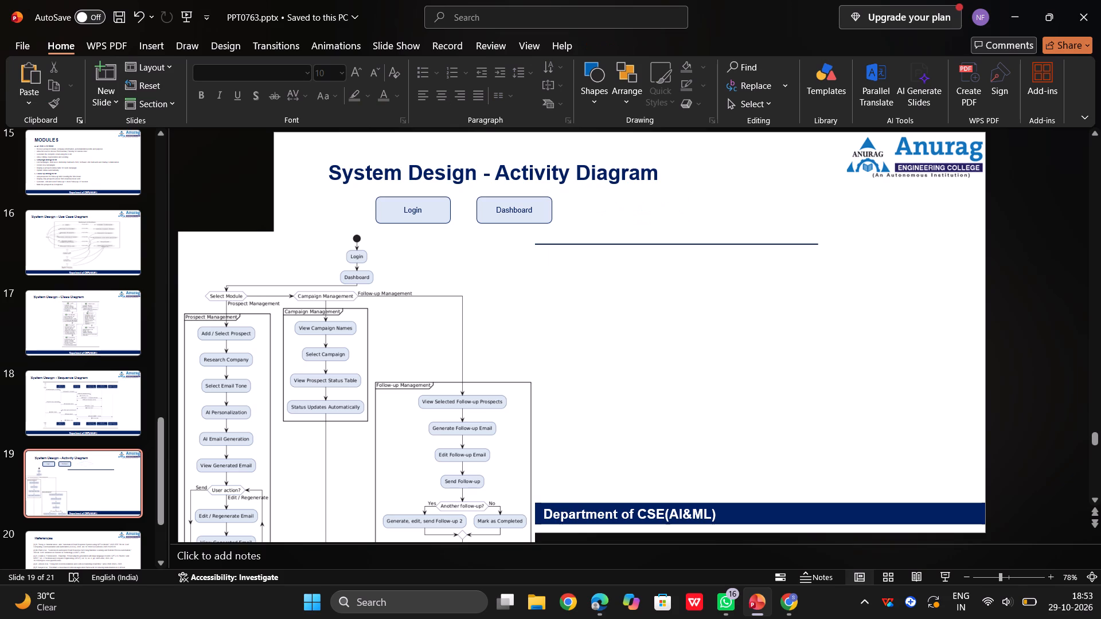
left_click_drag(354, 387, 537, 445)
left_click(837, 233)
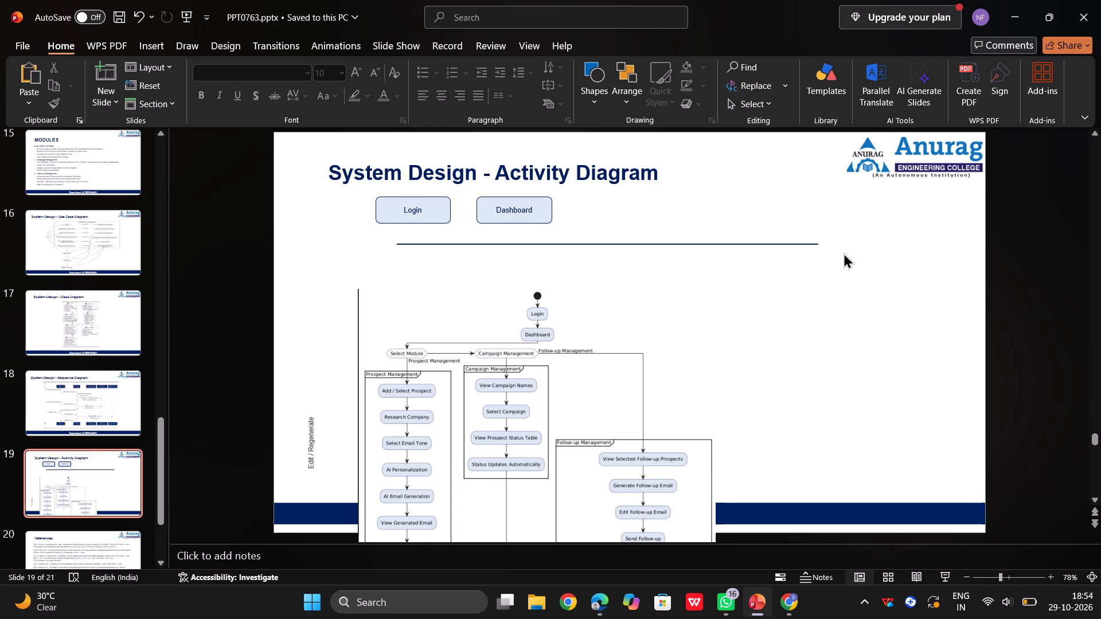
left_click_drag(844, 253, 360, 189)
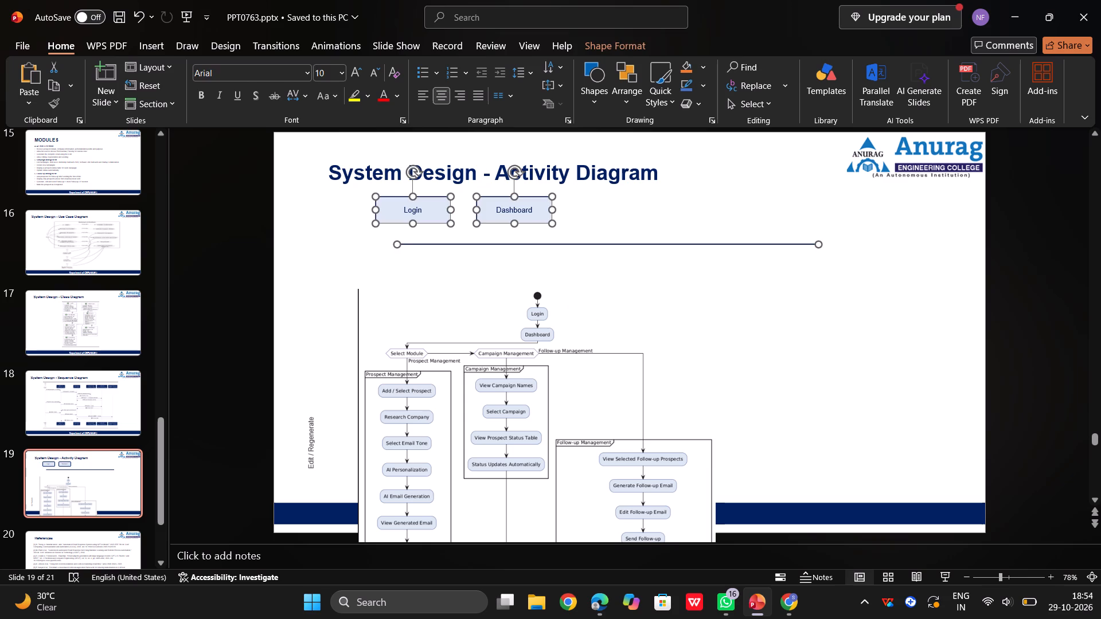
key("Delete")
Reduce the pasted activity diagram's height and place it mid-slide between the title and the department footer.
left_click_drag(545, 377, 716, 275)
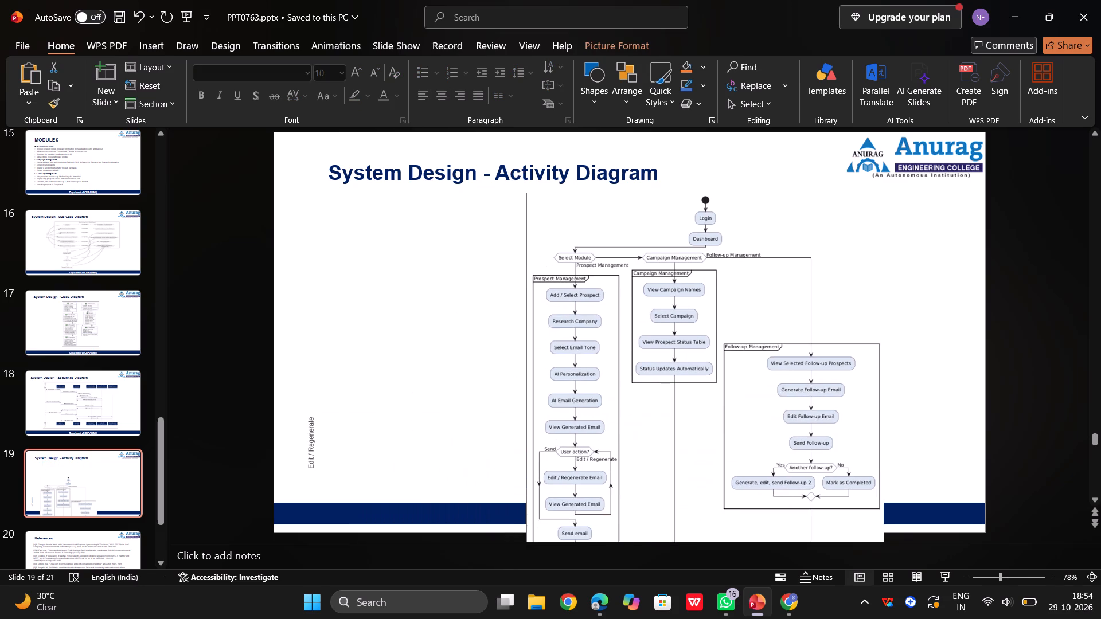
left_click_drag(716, 275, 711, 202)
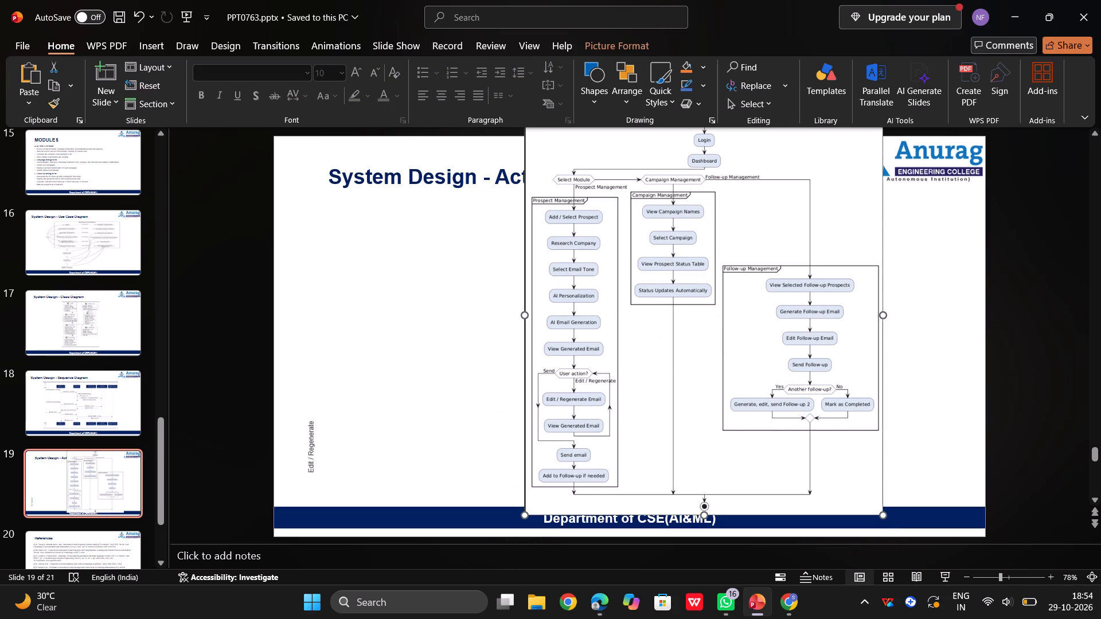
left_click_drag(706, 515, 713, 469)
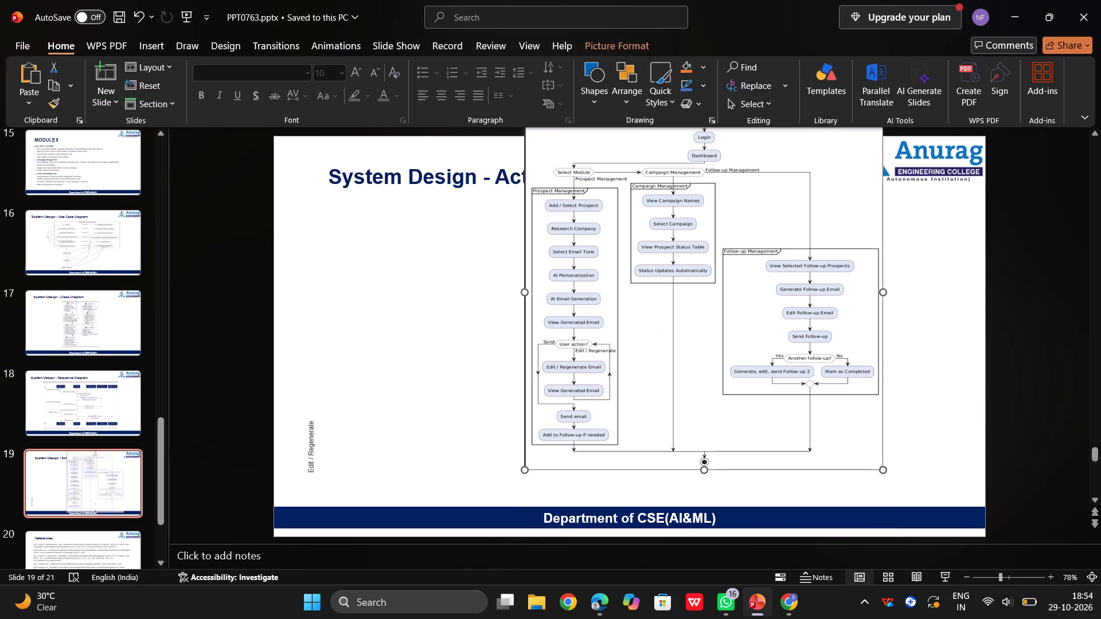
left_click_drag(742, 330, 773, 399)
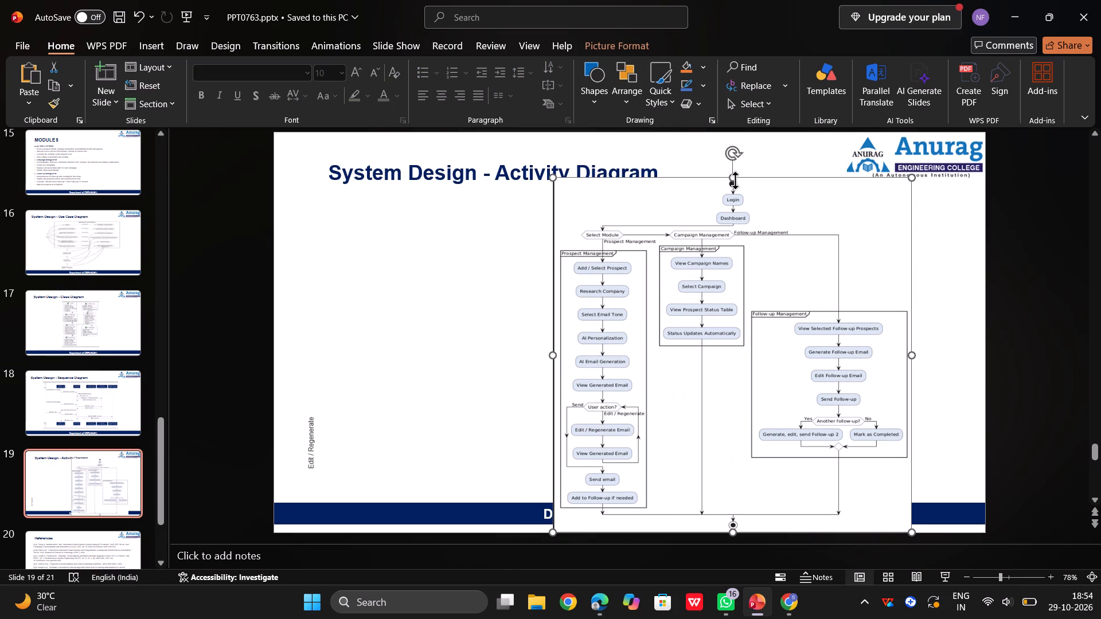
left_click_drag(735, 180, 739, 237)
left_click_drag(727, 319, 675, 284)
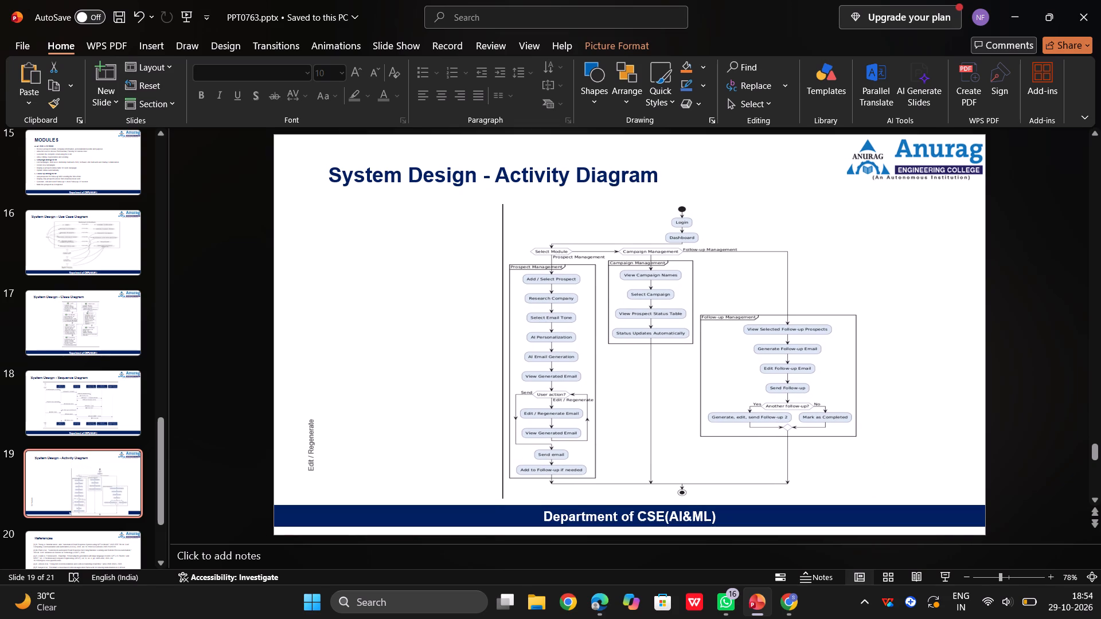
left_click_drag(648, 249, 545, 252)
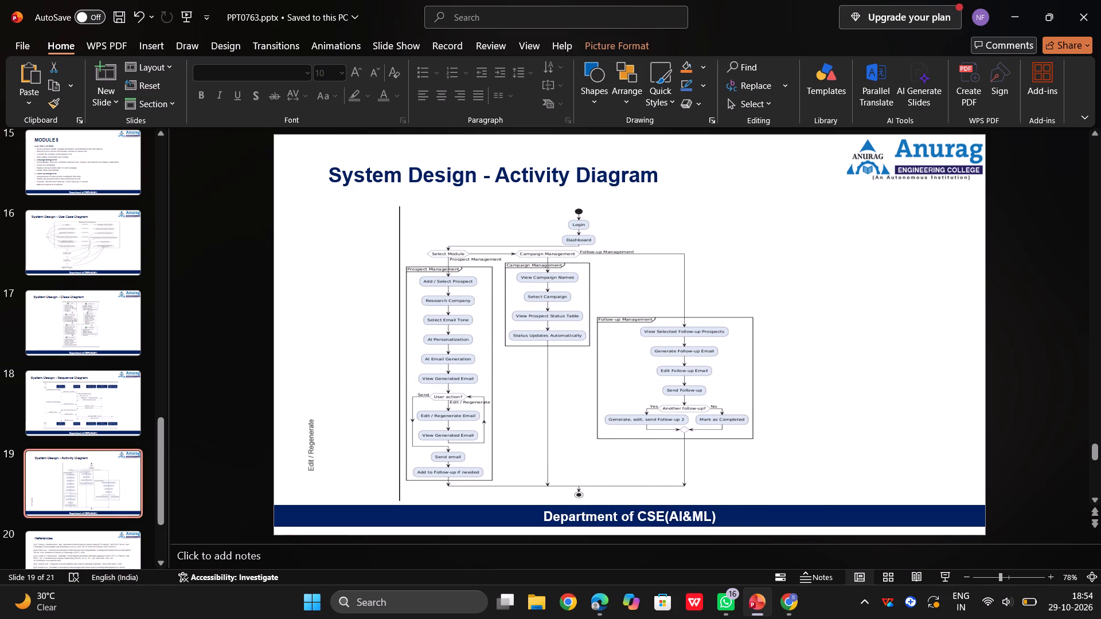
left_click_drag(545, 252, 546, 250)
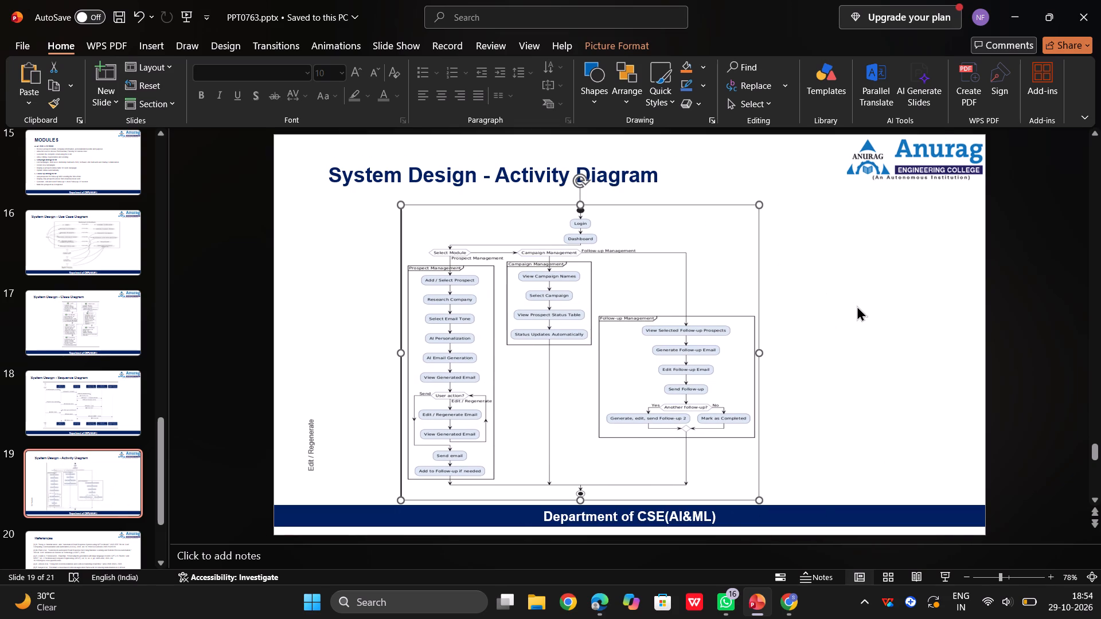
left_click(860, 310)
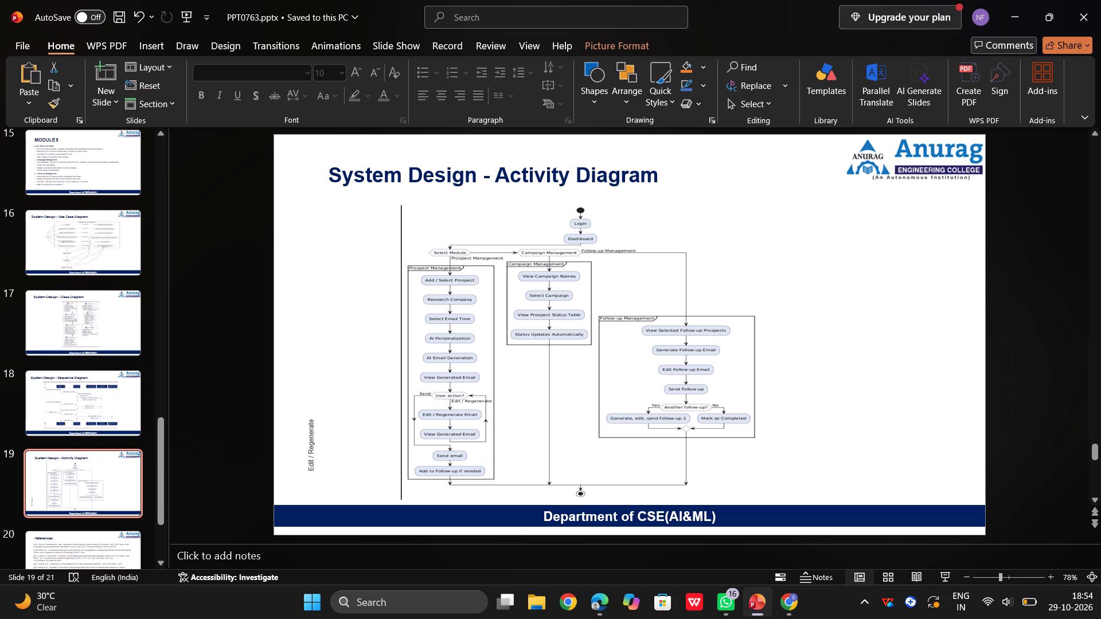
Set the project subtitle "AI-Powered Personalized Outreach and Email Automation Platform" on slide 1 in Times New Roman.
scroll(72, 516, "down", 3)
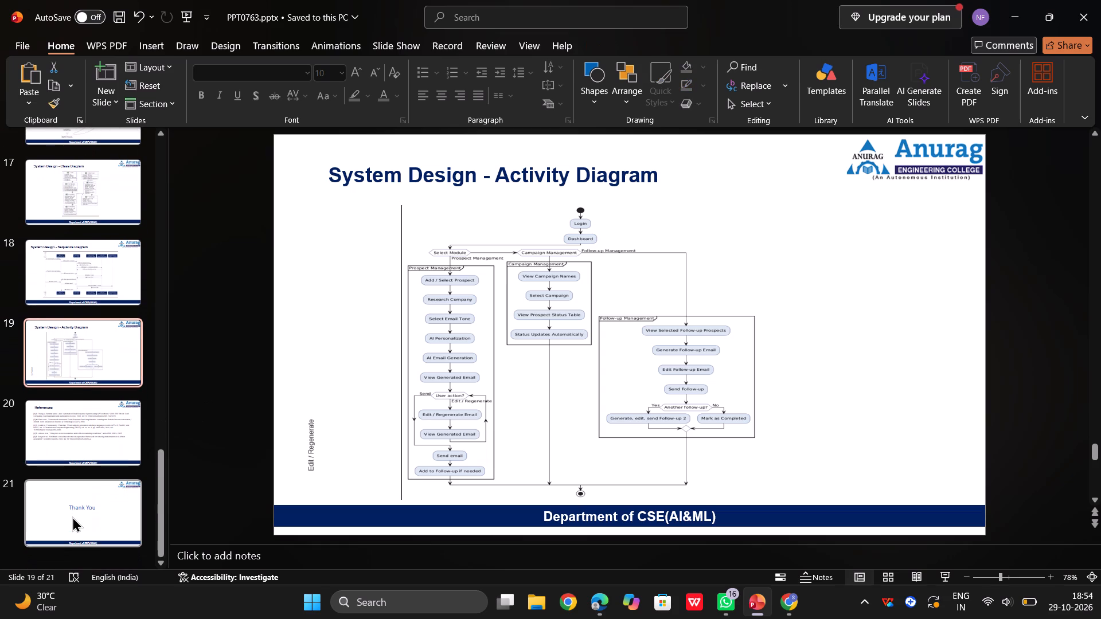
left_click(93, 416)
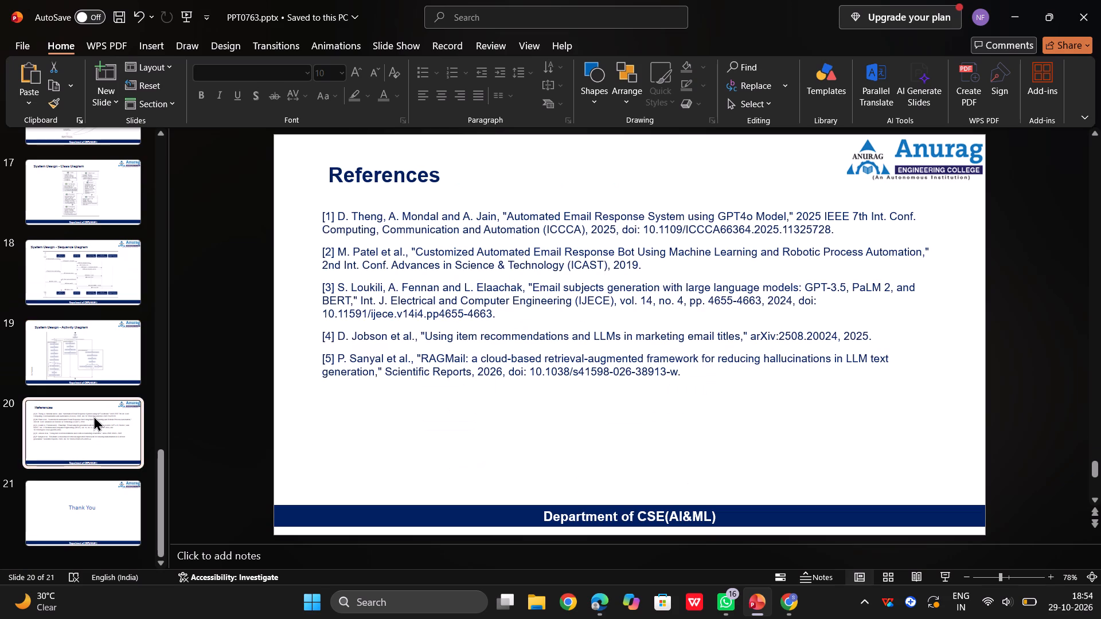
scroll(110, 335, "up", 12)
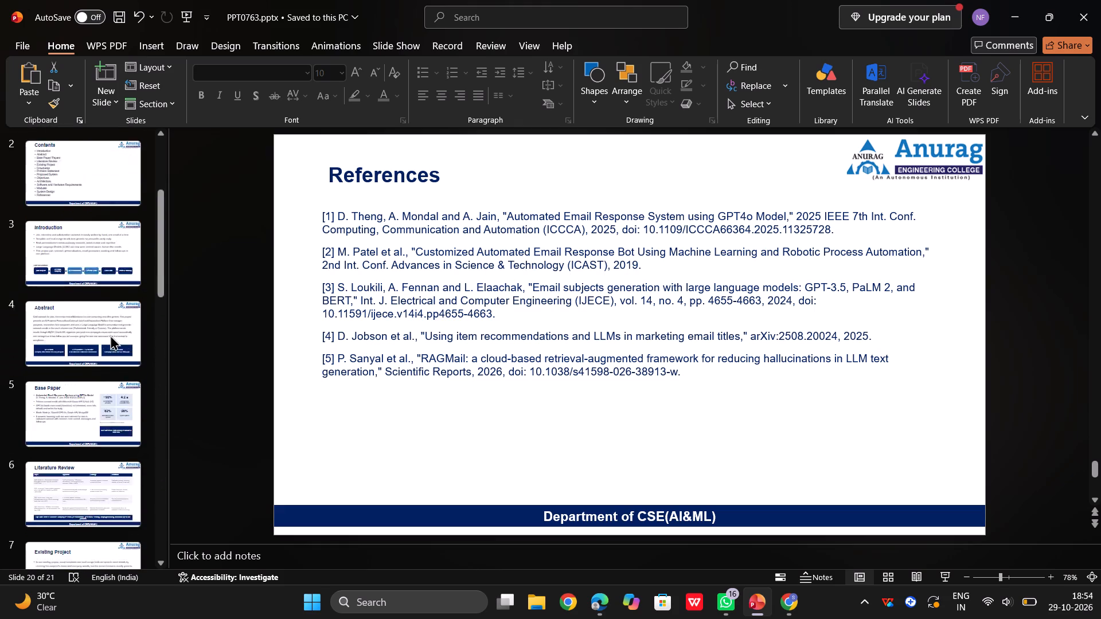
left_click(99, 153)
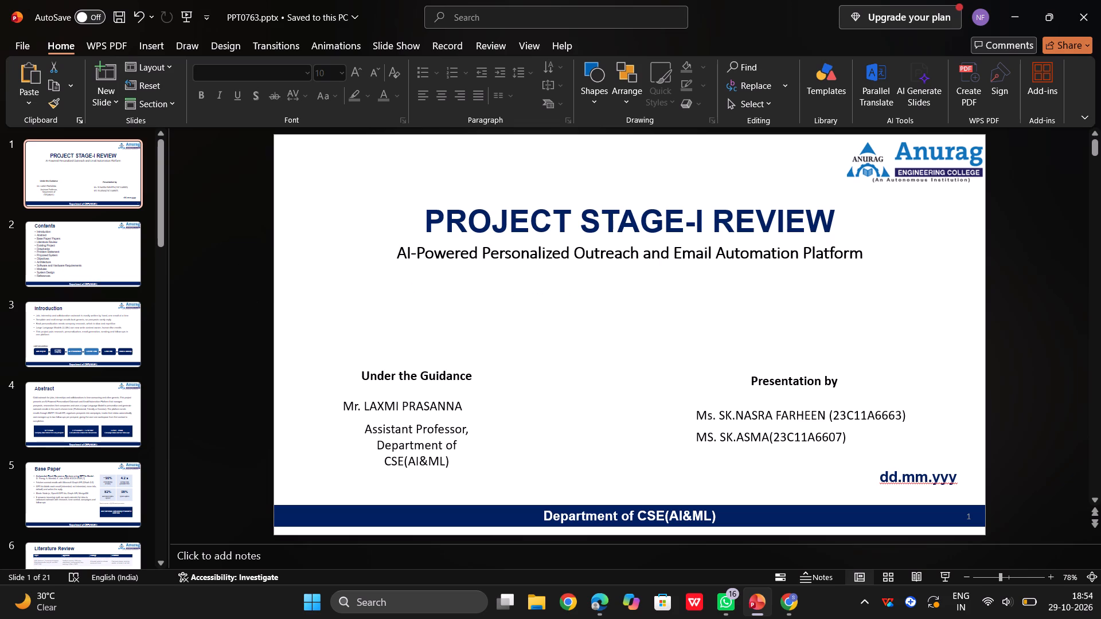
left_click_drag(861, 252, 413, 268)
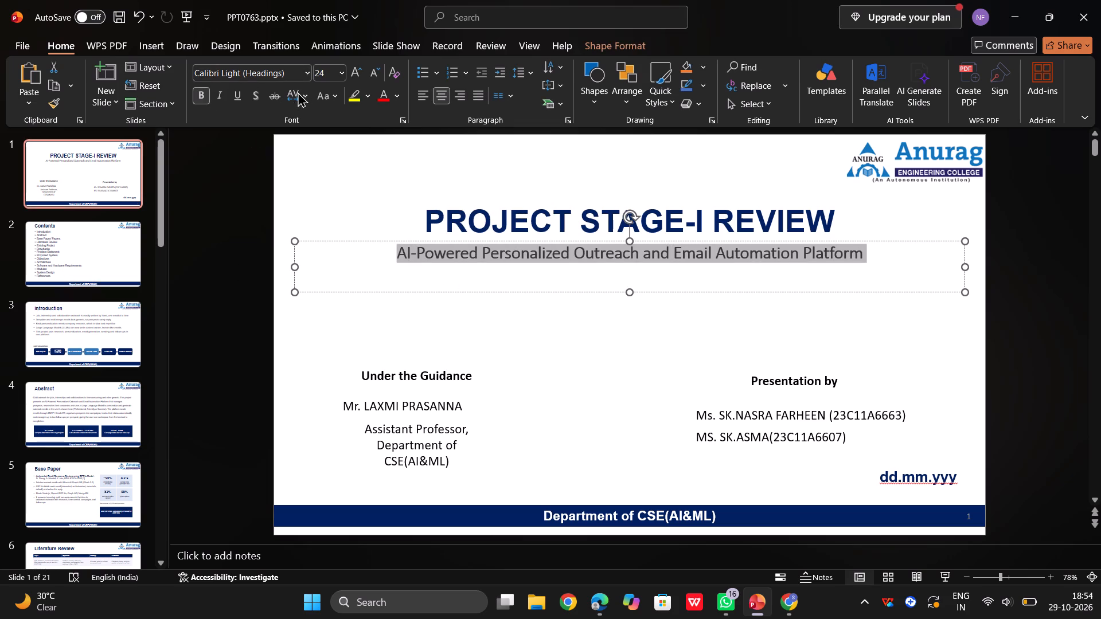
left_click(294, 77)
type("times")
key("Return")
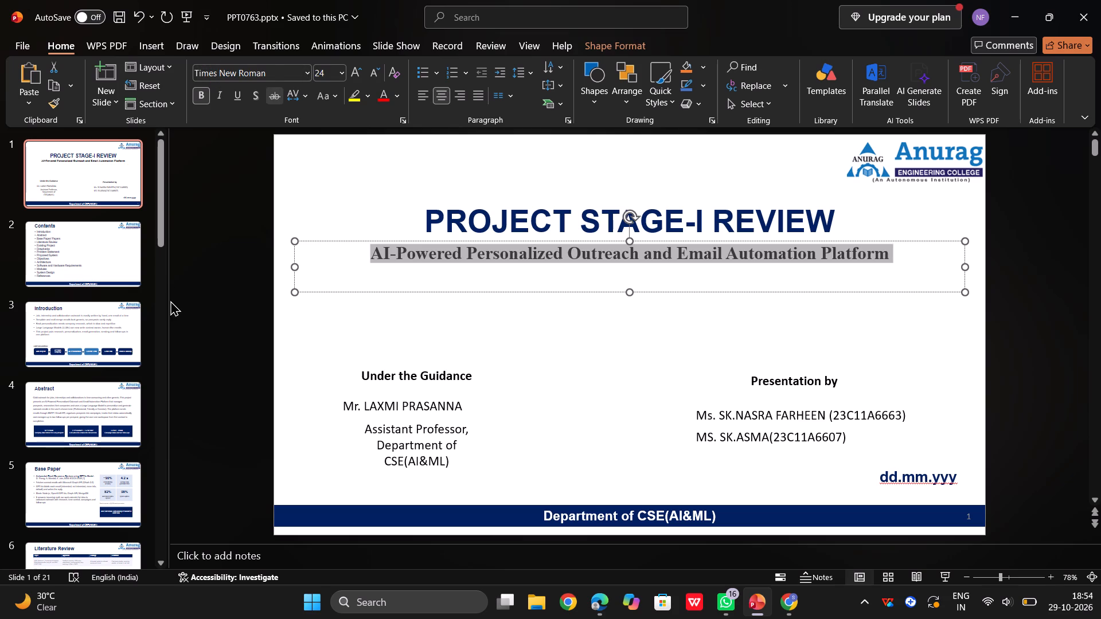
Go to the Contents slide.
left_click(113, 265)
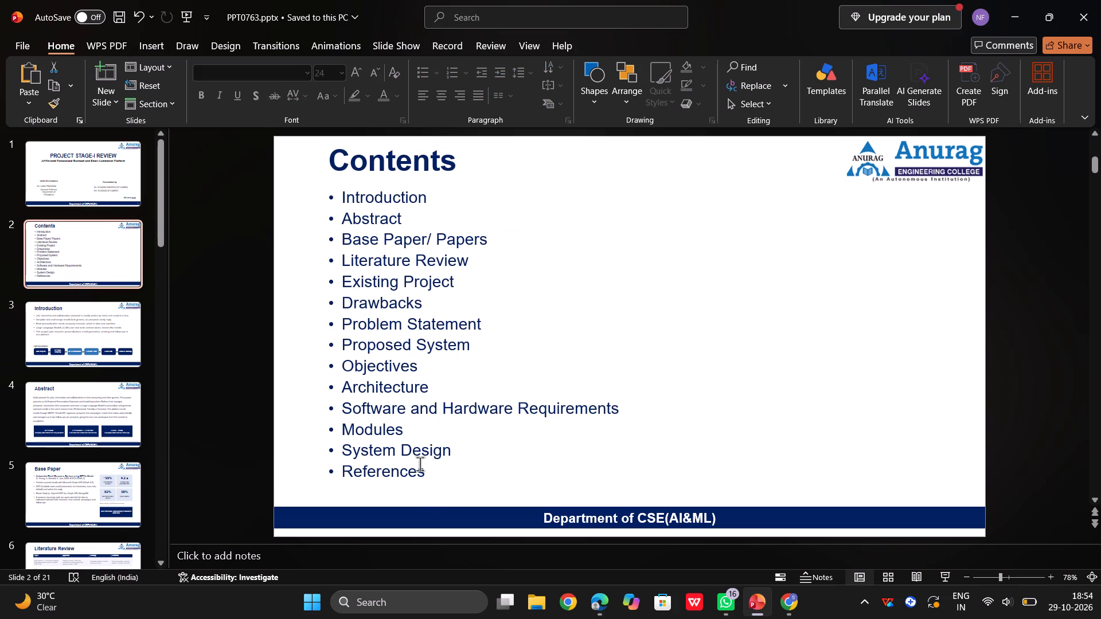
Set the whole bulleted list on the Contents slide, from Introduction to References, in Times New Roman.
left_click(435, 491)
left_click_drag(435, 491, 333, 79)
left_click(268, 72)
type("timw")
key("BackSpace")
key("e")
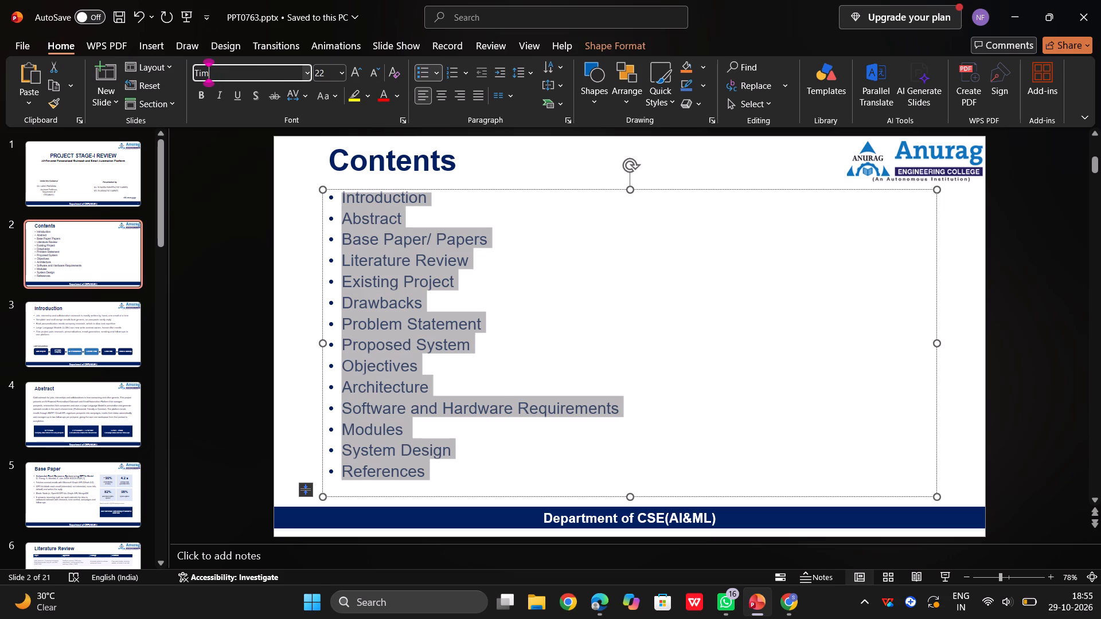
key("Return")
Change the font of the "Contents" title on slide 2 to Times New Roman.
left_click_drag(471, 170, 323, 174)
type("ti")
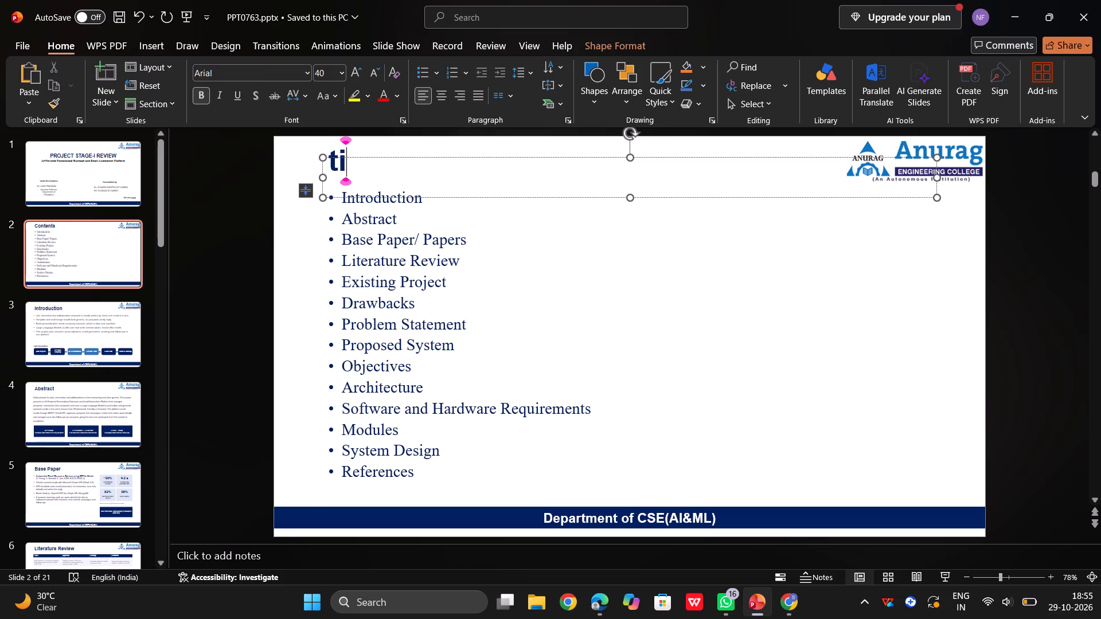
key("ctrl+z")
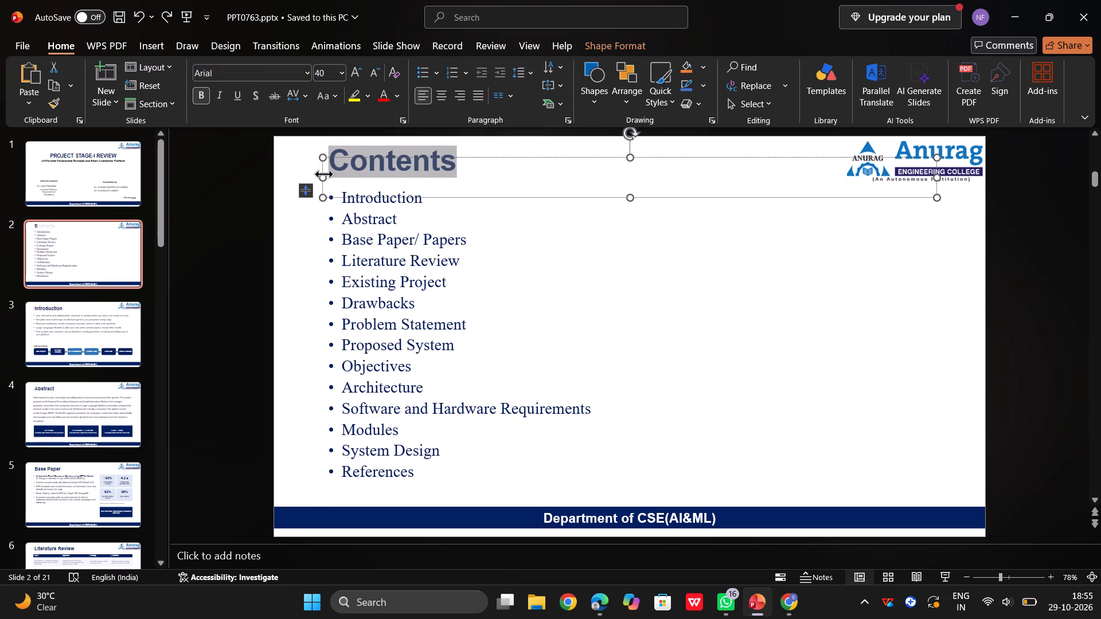
left_click(234, 68)
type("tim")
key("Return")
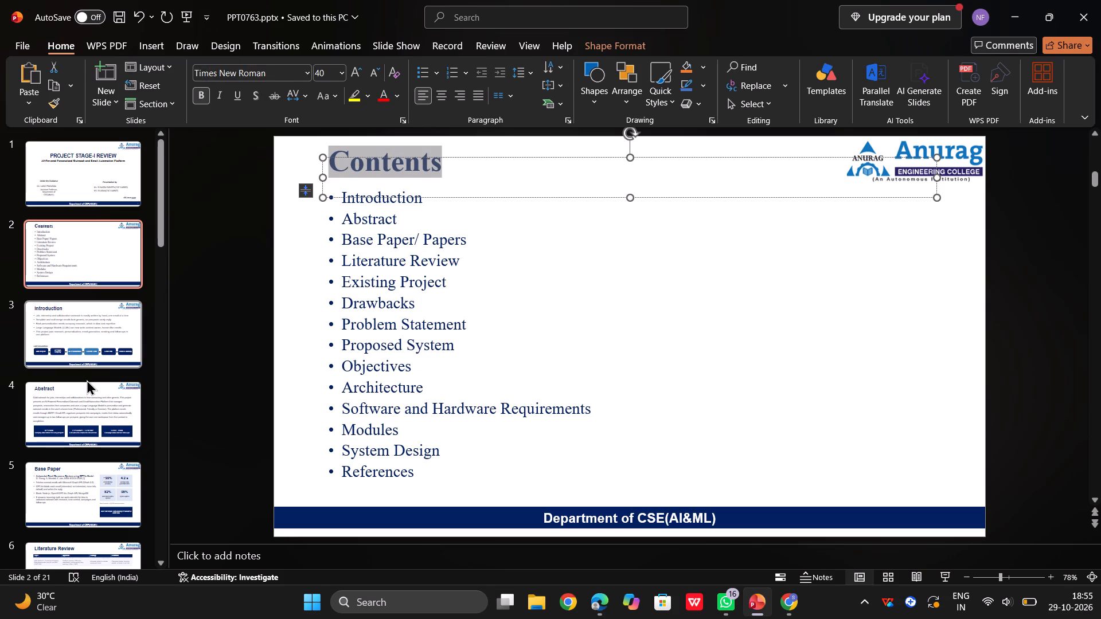
Go to the Introduction slide and select the text of all its bullet points above the outreach workflow.
left_click(81, 340)
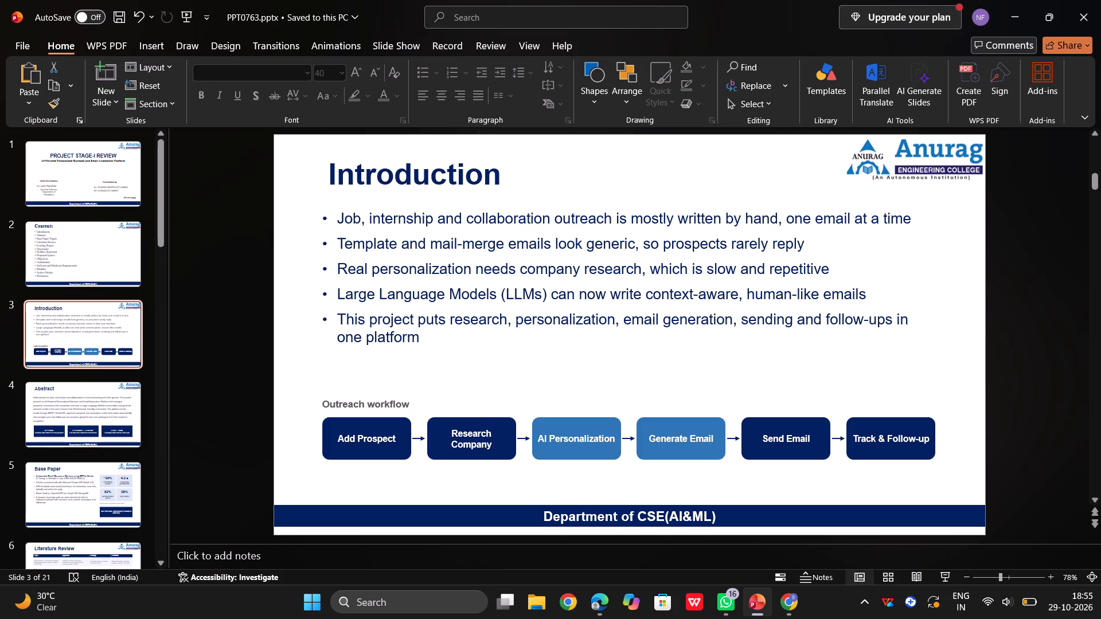
left_click_drag(435, 332, 319, 167)
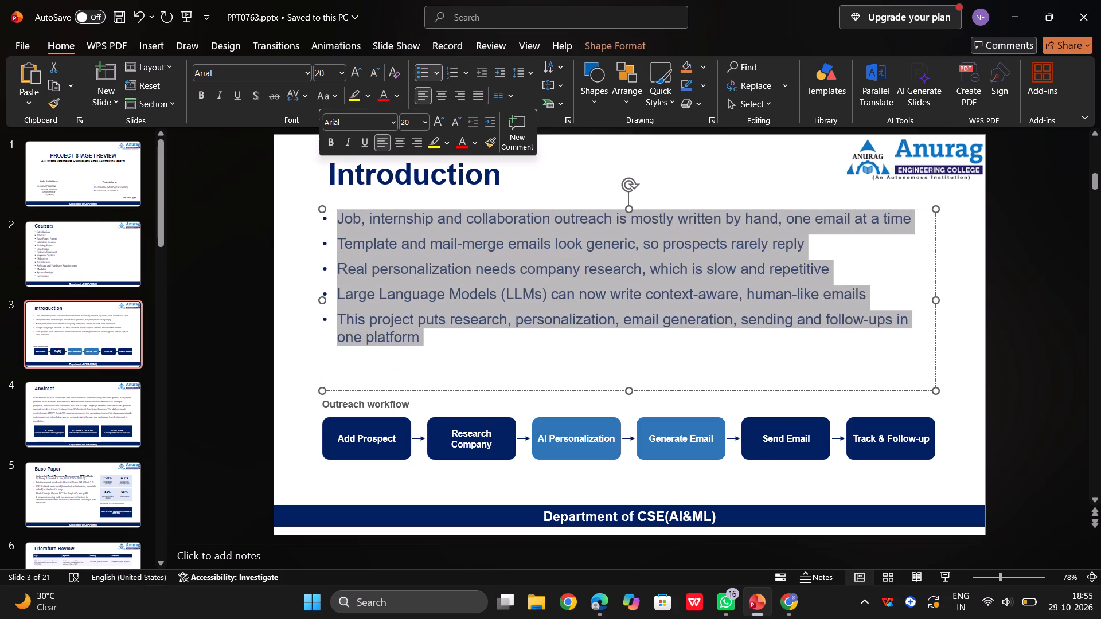
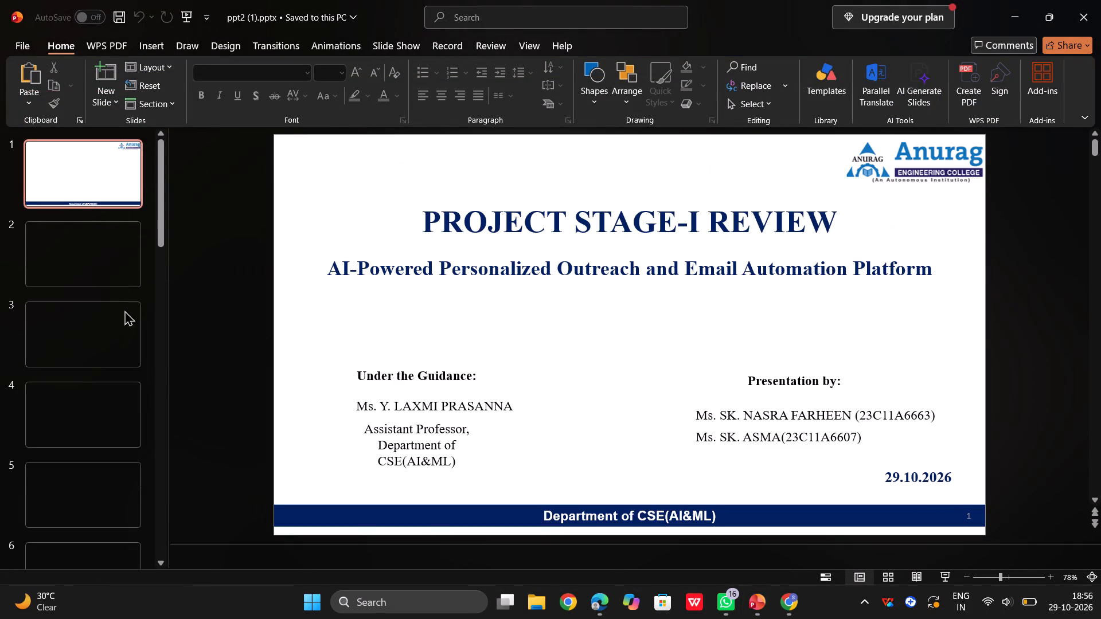
Go to slide 16, the System Design - Use Case Diagram slide.
scroll(97, 405, "down", 4)
scroll(97, 405, "down", 20)
scroll(97, 405, "down", 20)
scroll(97, 405, "down", 20)
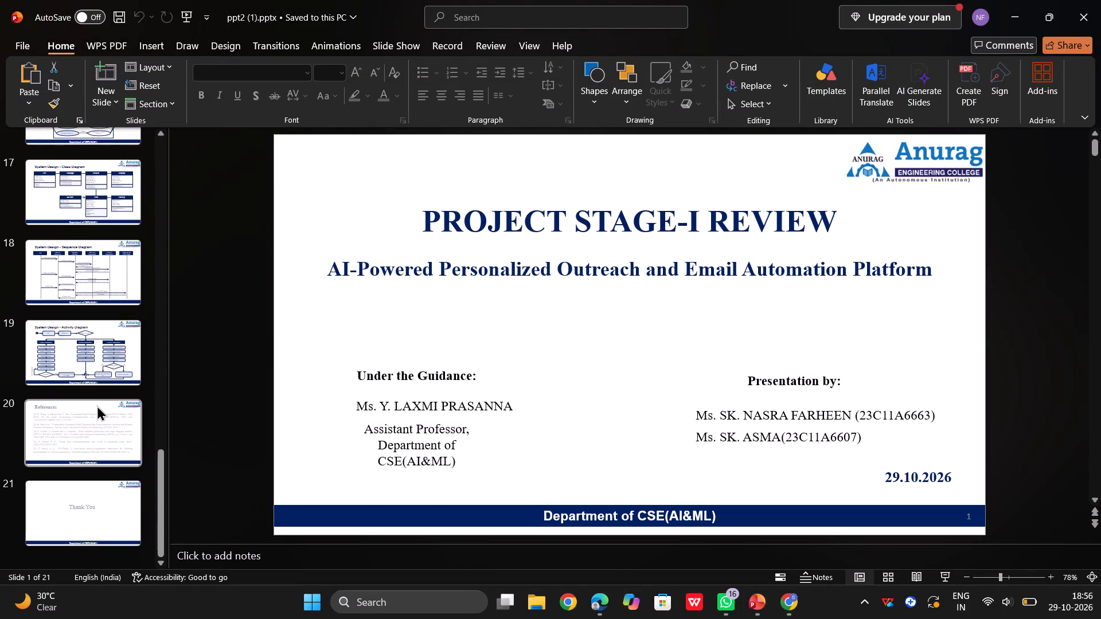
scroll(92, 309, "up", 3)
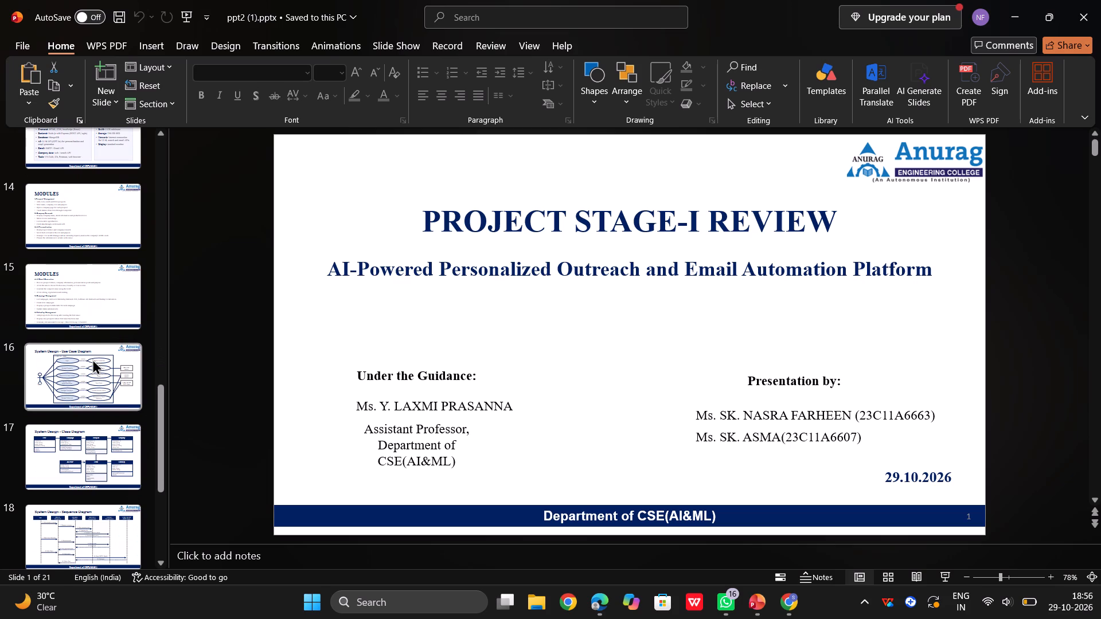
left_click(92, 359)
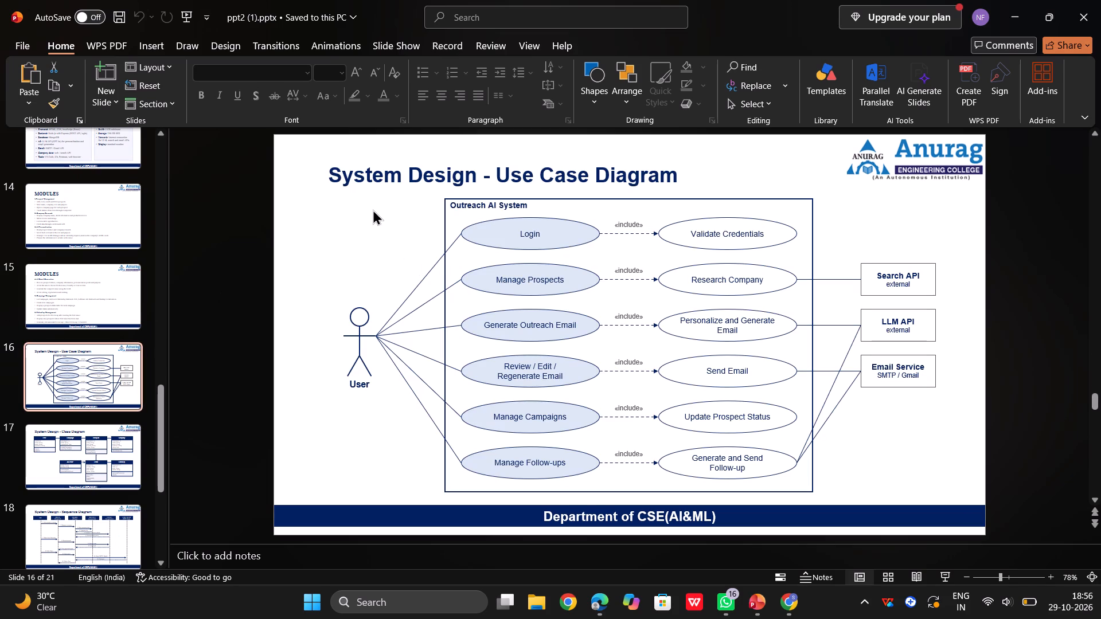
Delete the old use case diagram's actor figure, use case ellipses, connectors and external service boxes on slide 16.
double_click(328, 201)
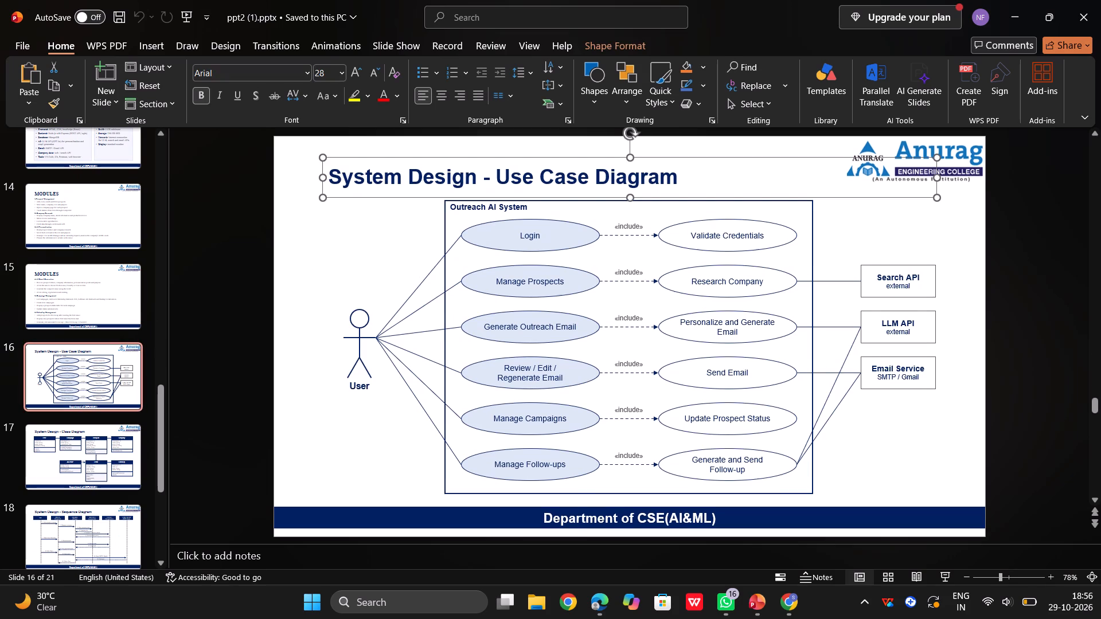
left_click_drag(326, 215, 684, 386)
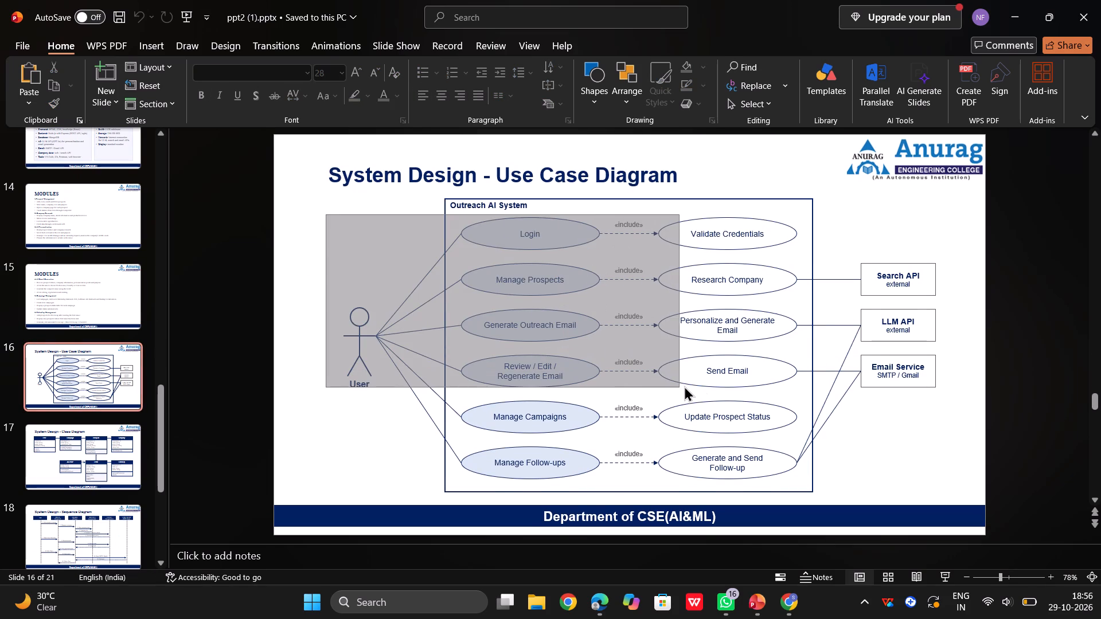
left_click_drag(684, 386, 924, 386)
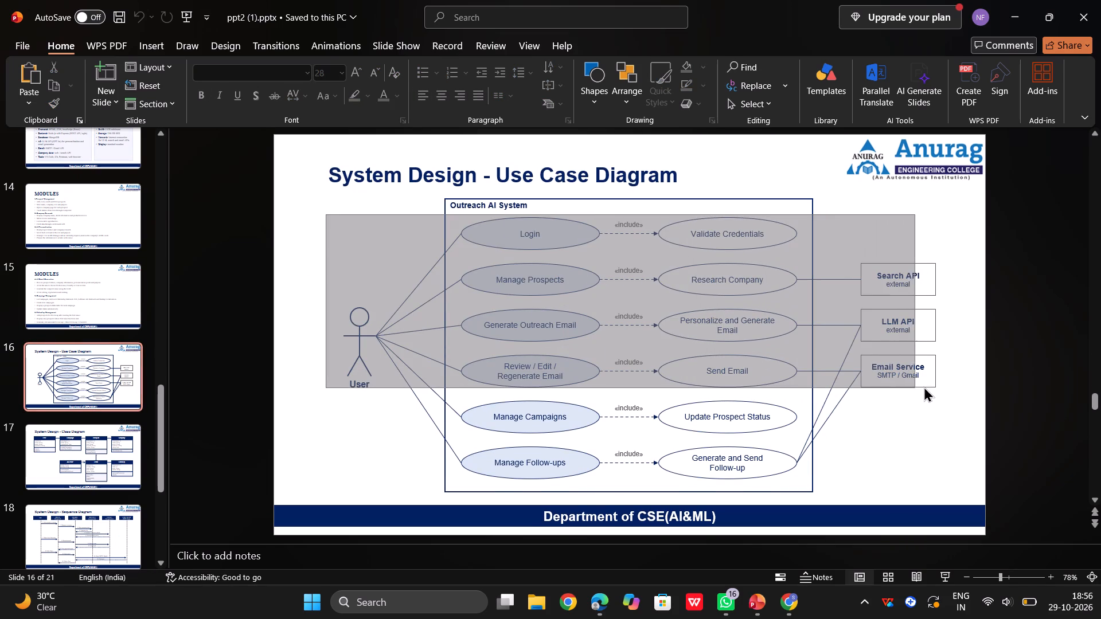
left_click_drag(924, 386, 924, 499)
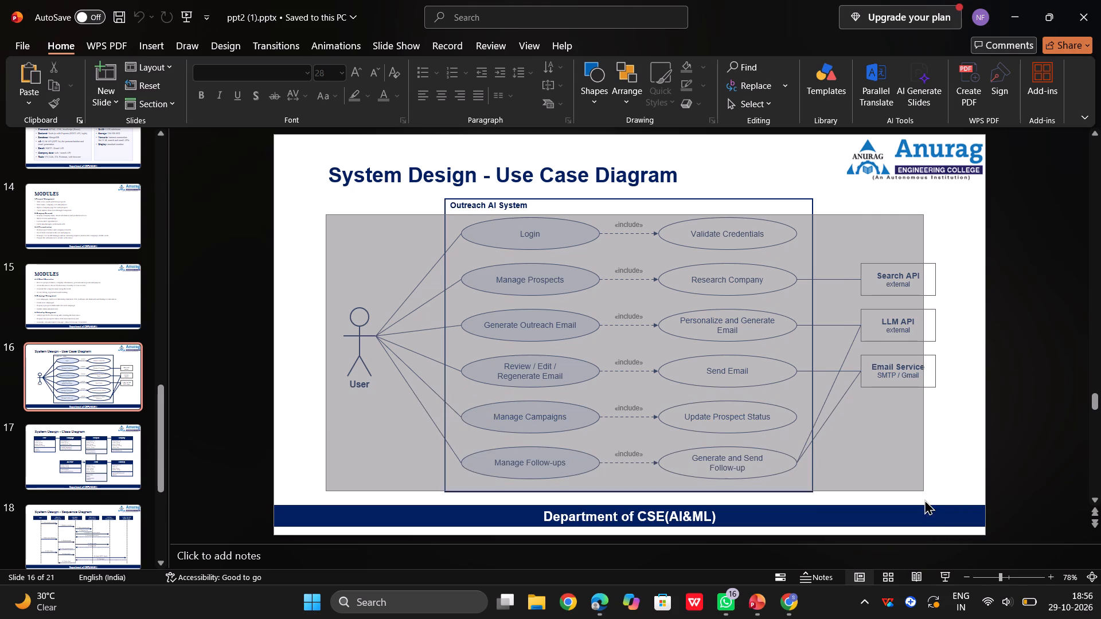
left_click_drag(924, 499, 944, 494)
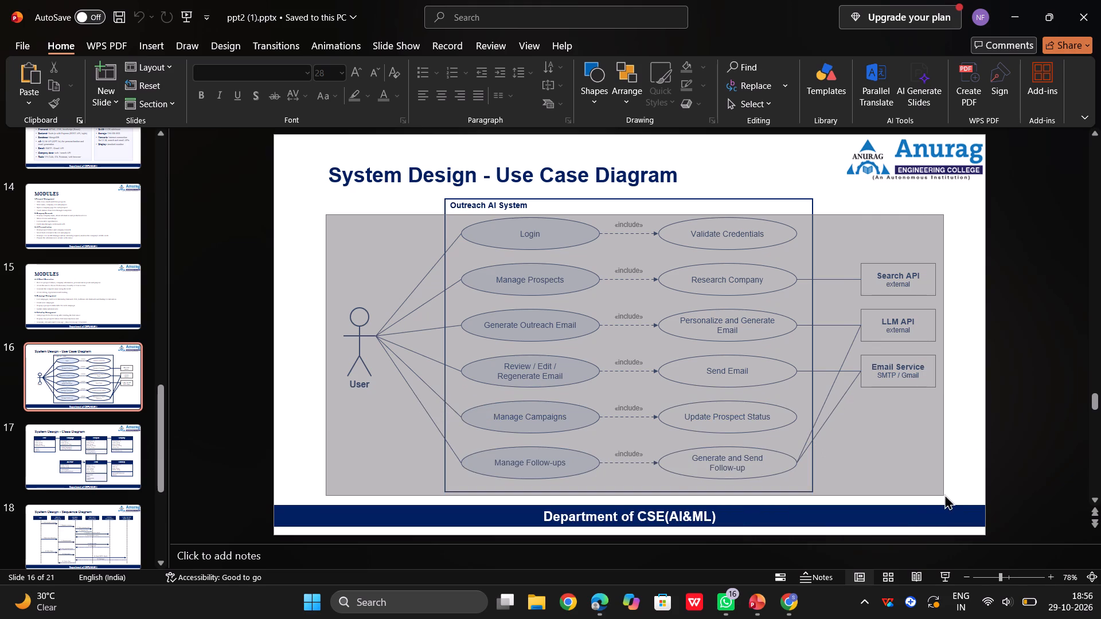
left_click_drag(944, 494, 950, 495)
key("Delete")
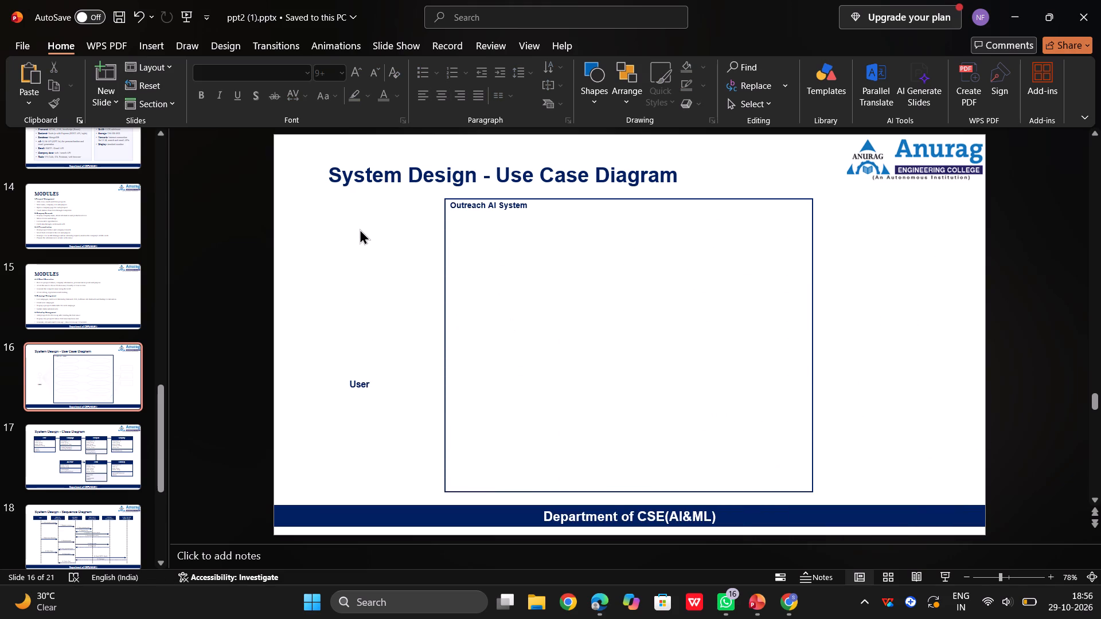
Delete the empty Outreach AI System frame on slide 16, moving the slide title up clear of it.
left_click_drag(359, 229, 791, 439)
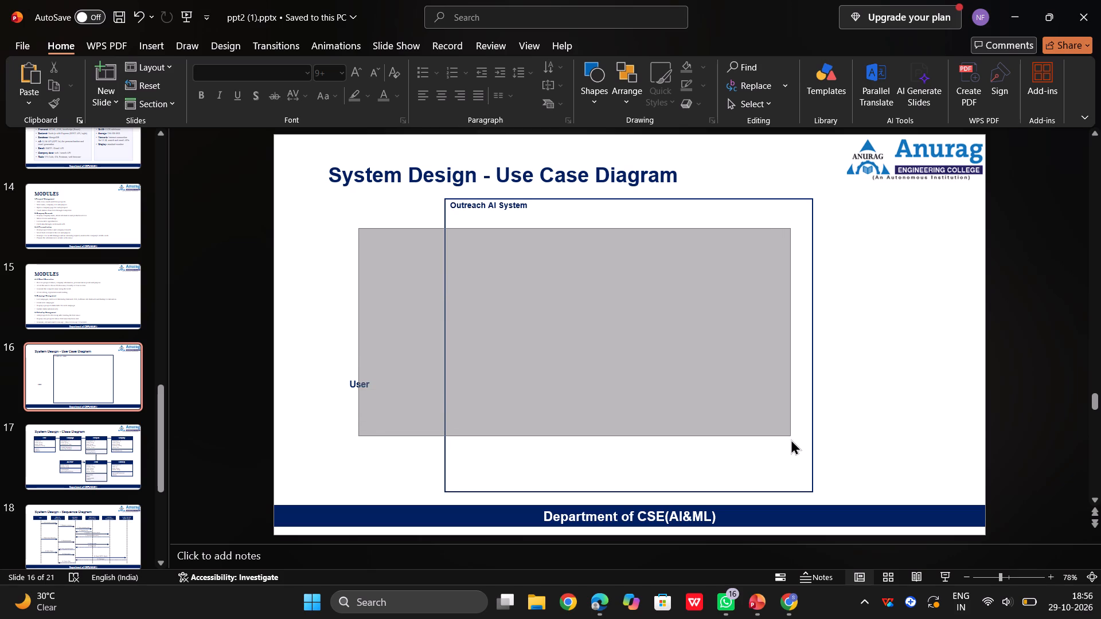
left_click_drag(791, 439, 880, 503)
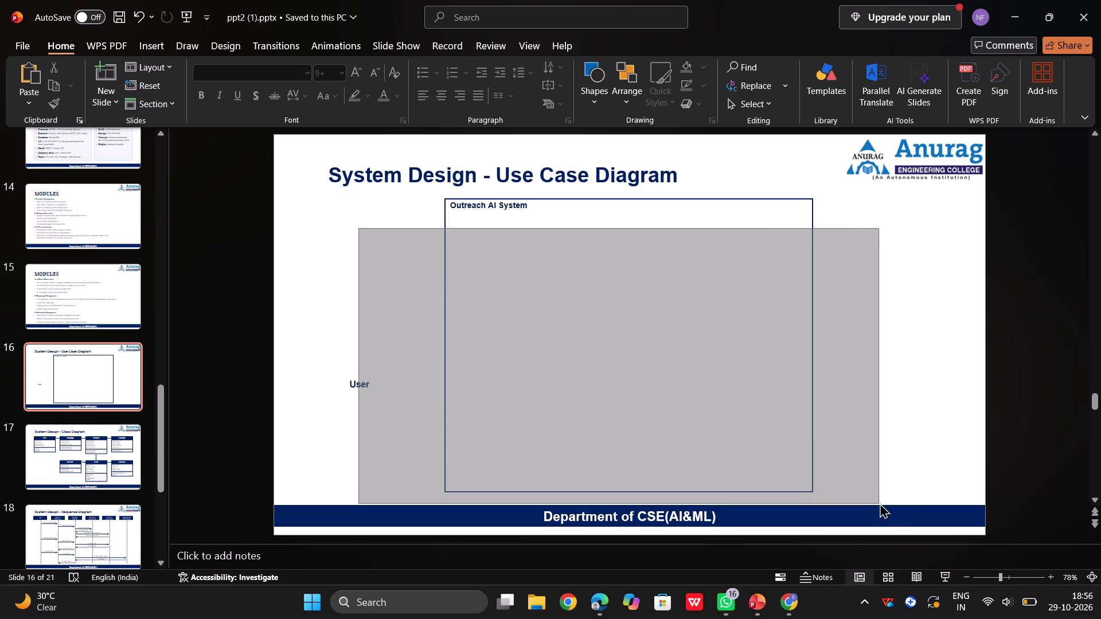
left_click_drag(880, 503, 934, 499)
key("Delete")
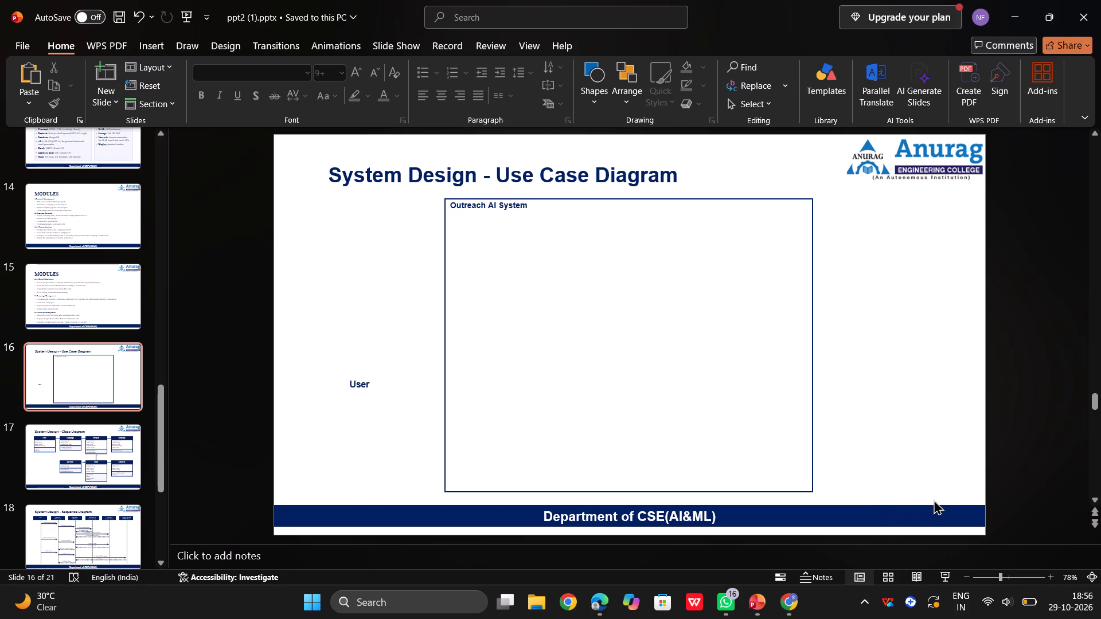
left_click(432, 177)
left_click_drag(407, 158, 392, 140)
left_click_drag(418, 187, 451, 208)
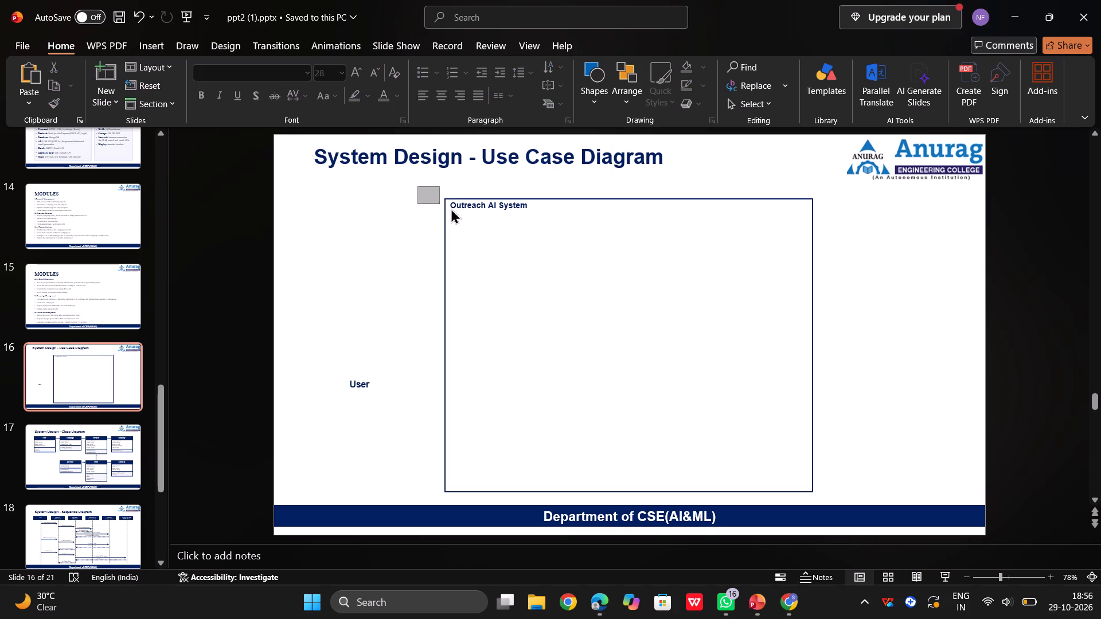
left_click_drag(451, 208, 855, 459)
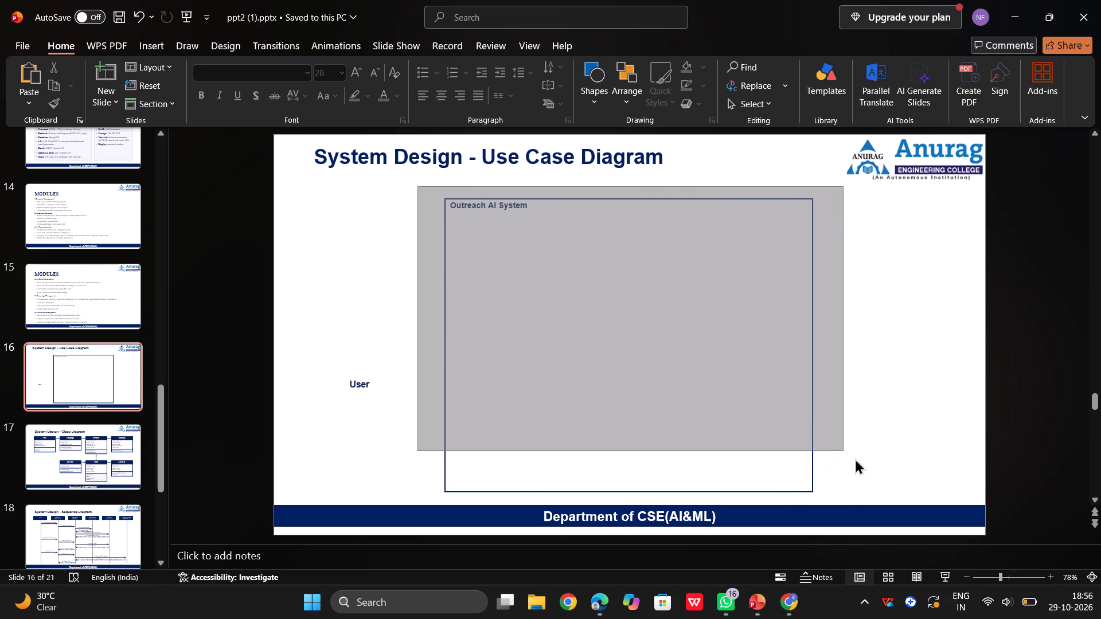
left_click_drag(855, 459, 856, 499)
key("Delete")
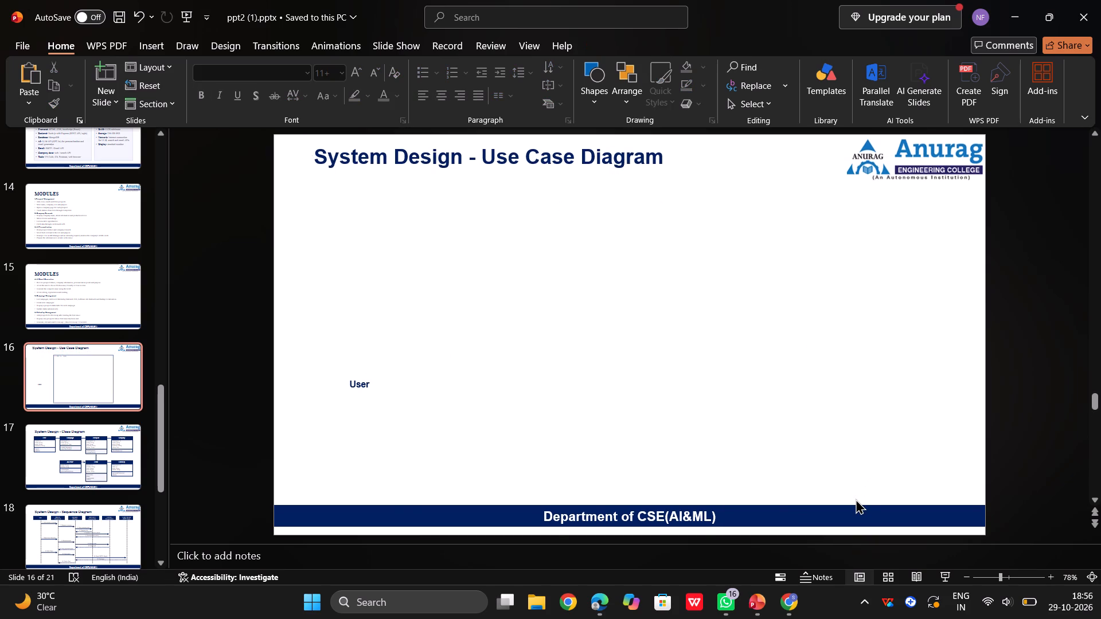
Delete the leftover User label from slide 16.
left_click_drag(329, 360, 412, 415)
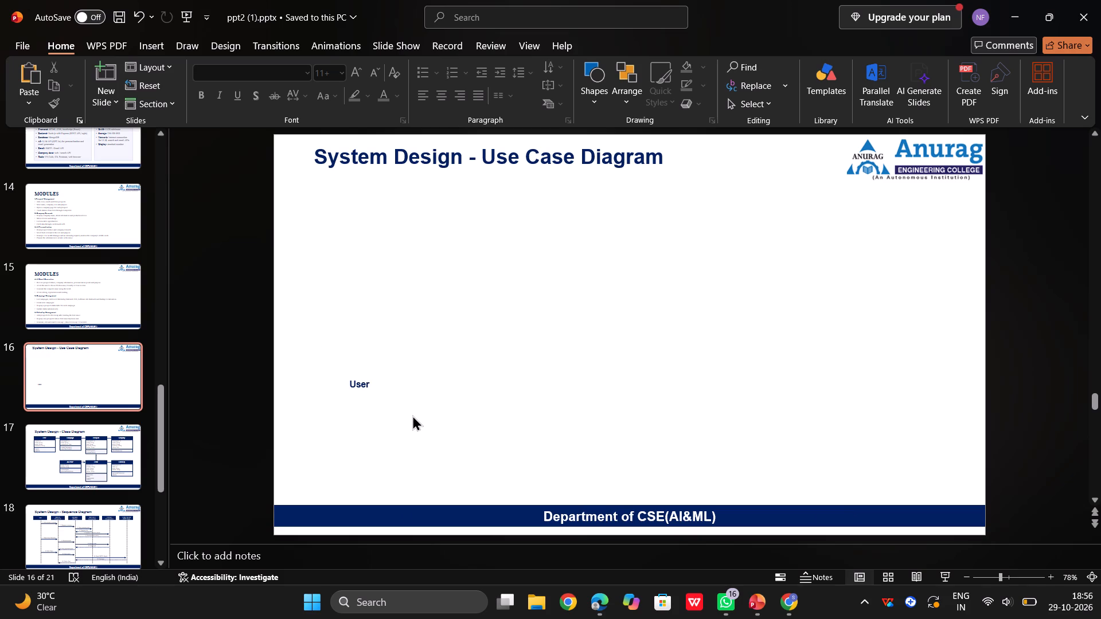
key("Delete")
key("BackSpace")
key("Delete")
left_click(372, 379)
key("Delete")
Move the "System Design - Use Case Diagram" title down so it sits lower beside the college logo.
left_click(464, 138)
left_click(455, 167)
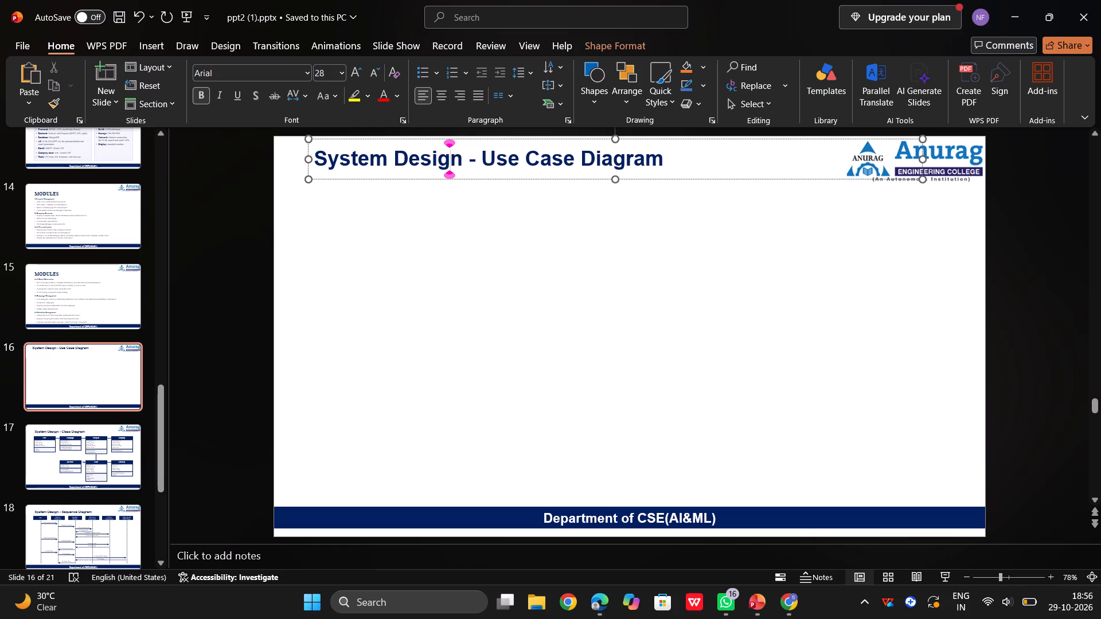
left_click_drag(460, 140, 462, 173)
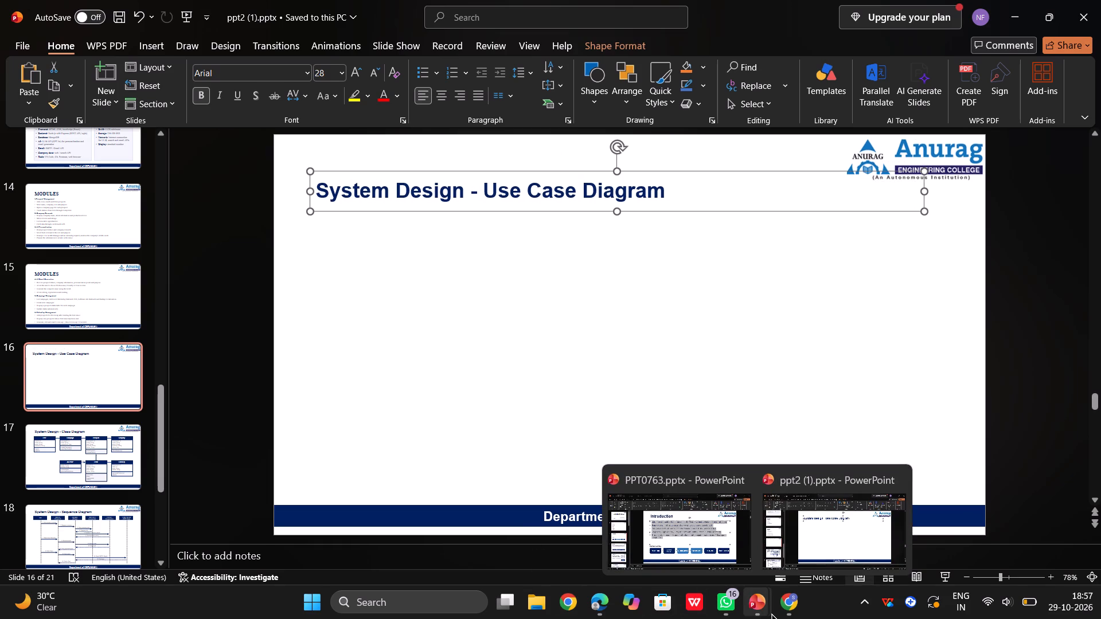
Copy the use case diagram picture from slide 16 of PPT0763.pptx and paste it onto slide 16 of ppt2 (1).pptx.
left_click(698, 559)
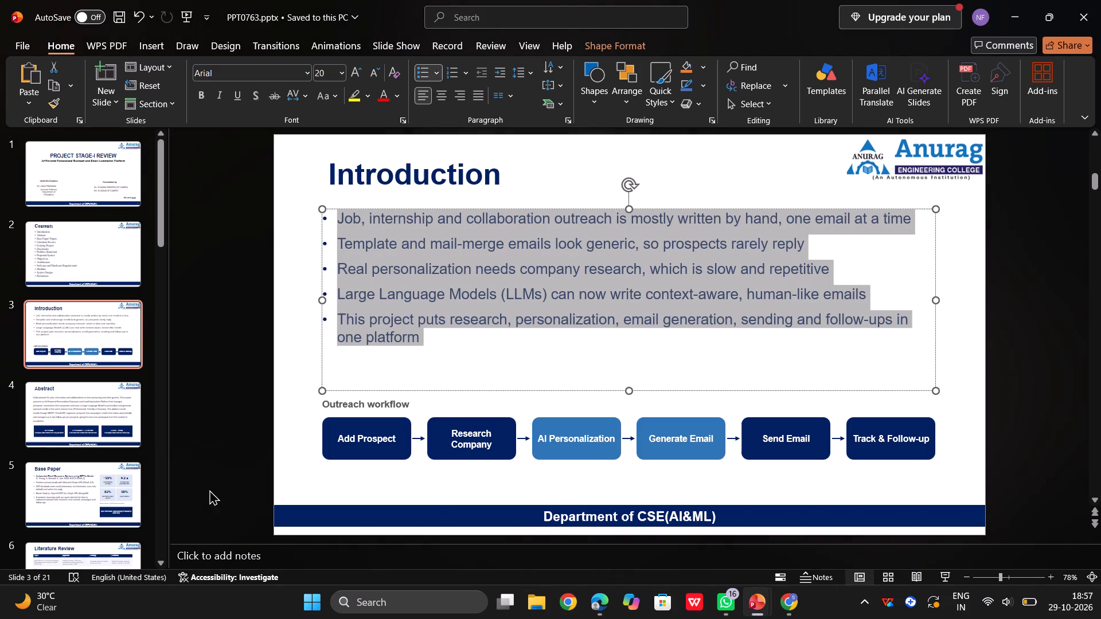
scroll(120, 503, "down", 9)
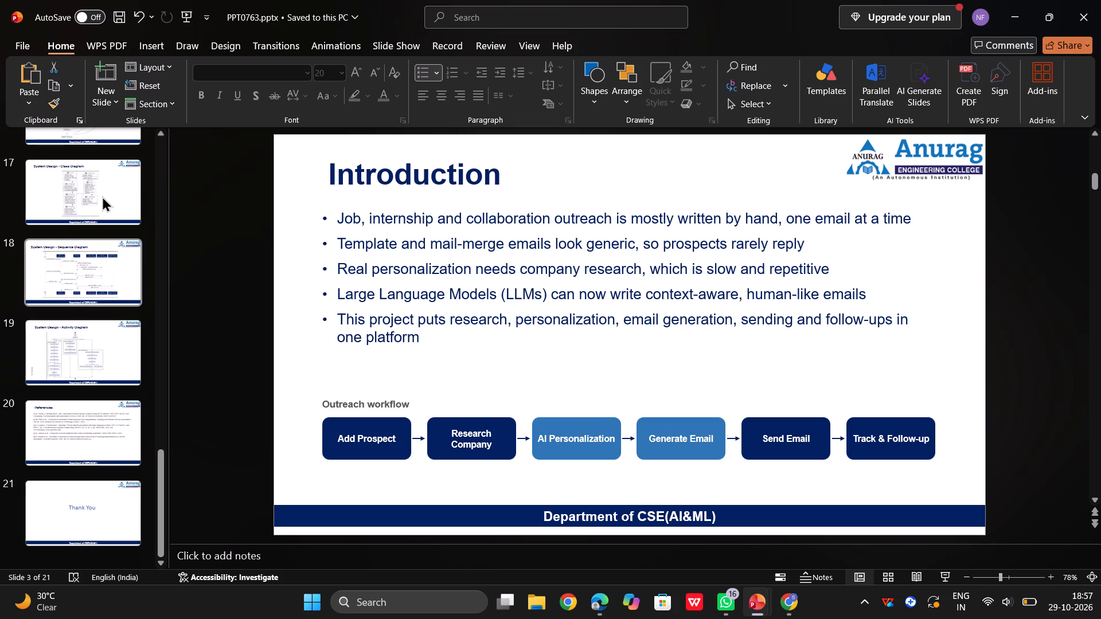
left_click(102, 196)
left_click(100, 134)
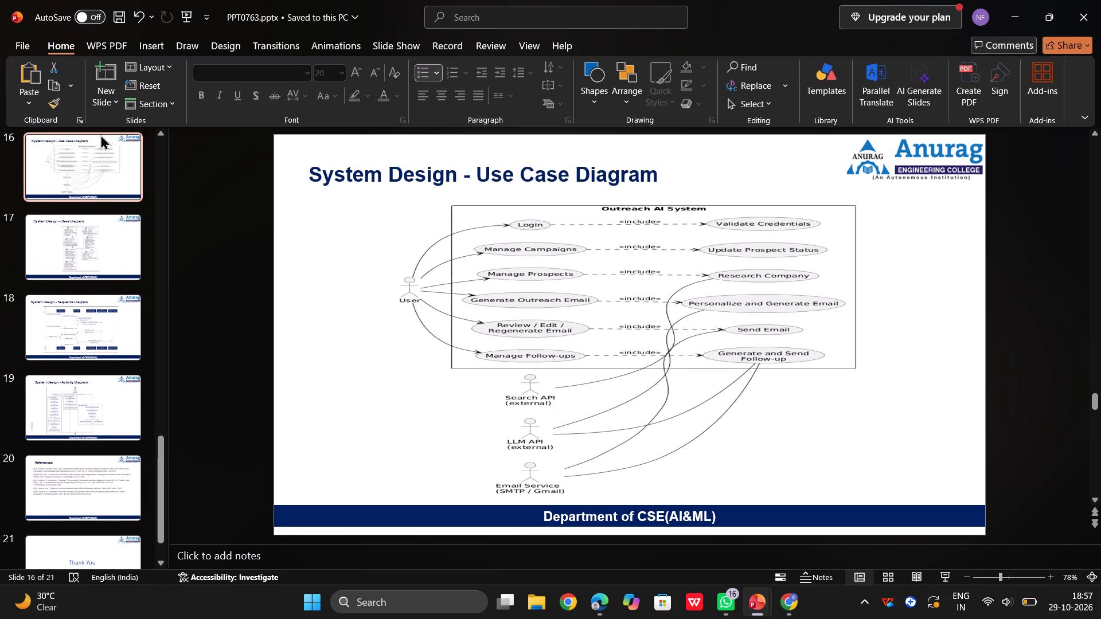
left_click(571, 348)
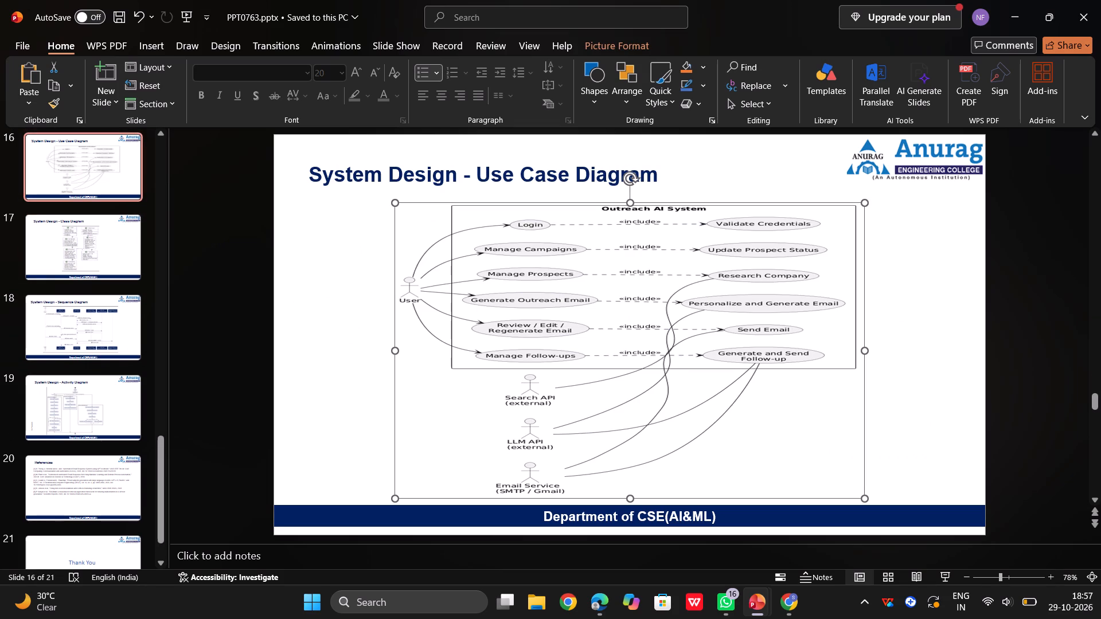
right_click(571, 348)
left_click(666, 75)
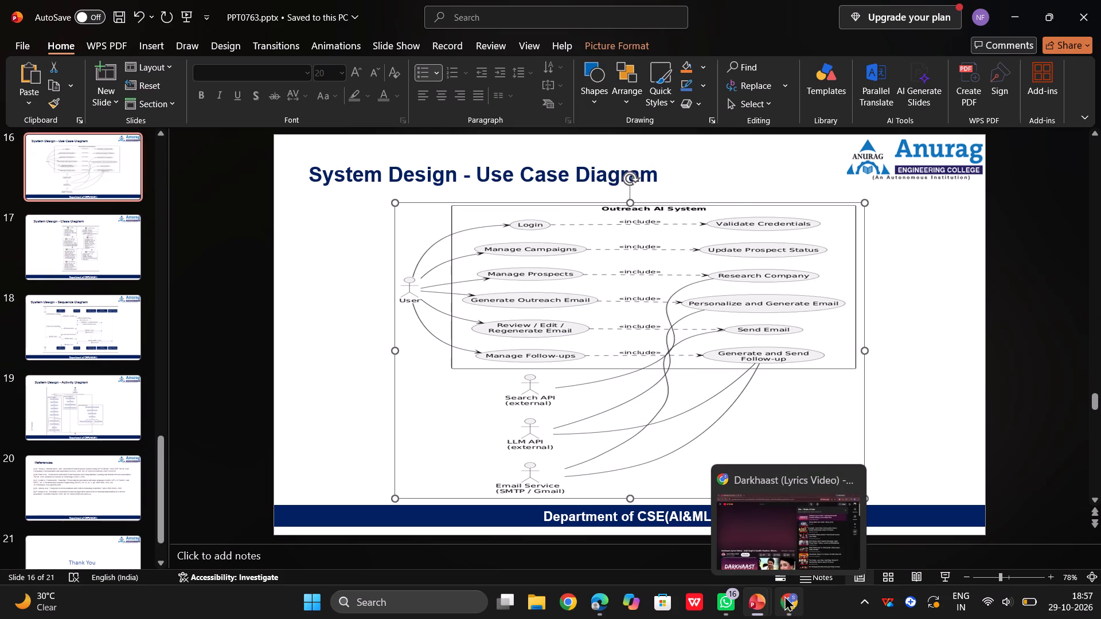
left_click(825, 534)
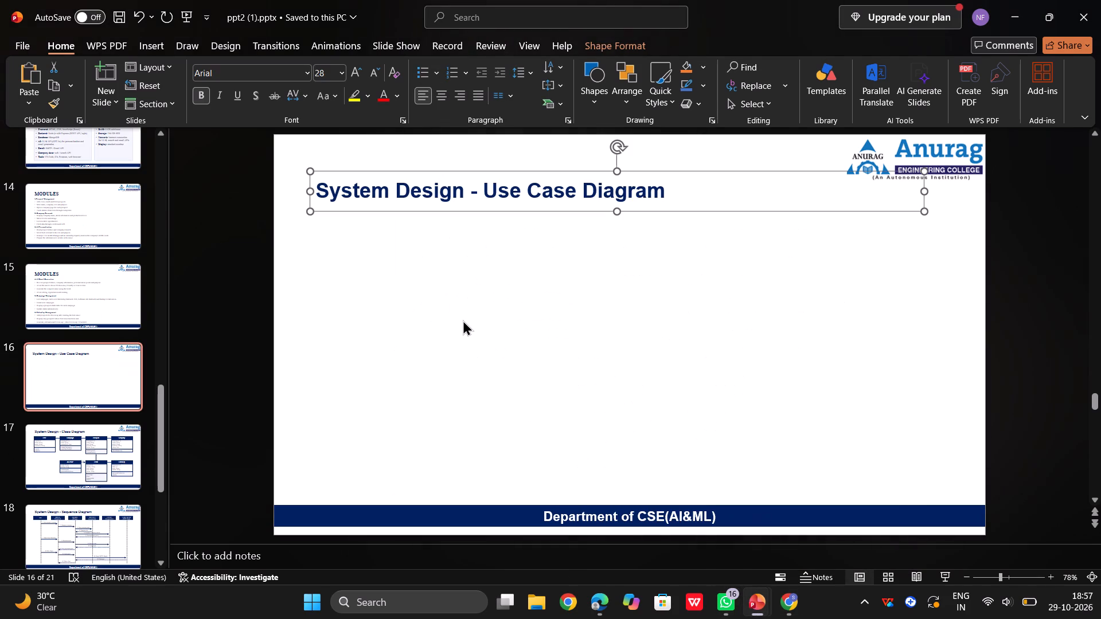
left_click(459, 318)
key("ctrl+v")
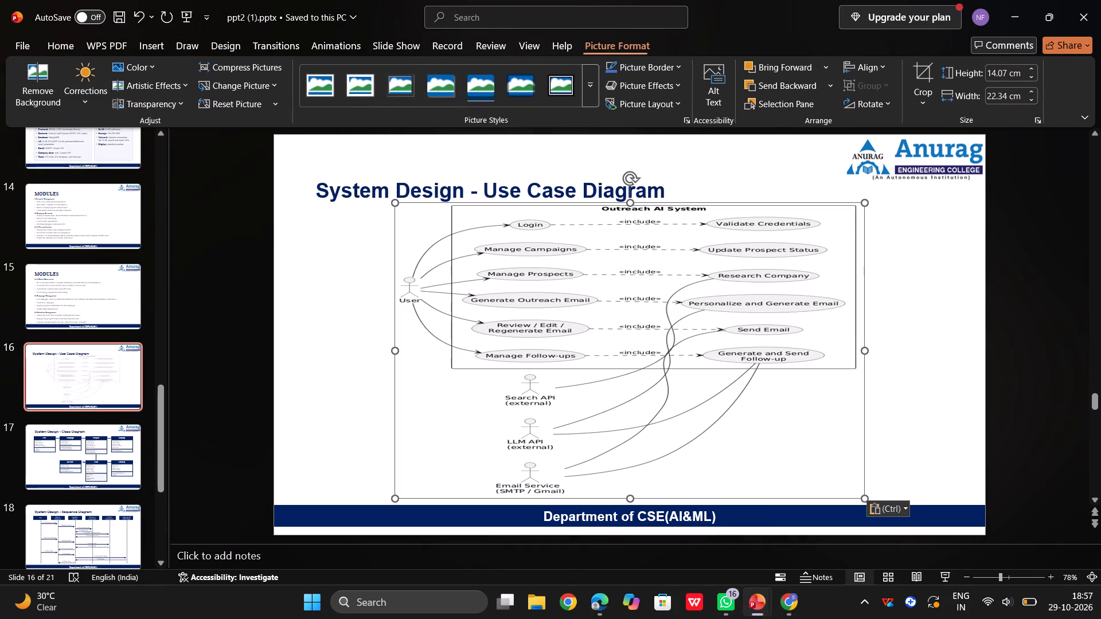
Reduce the pasted use case diagram's height to 13.3 cm, then stretch its top edge back up to just below the title.
left_click_drag(630, 201, 628, 219)
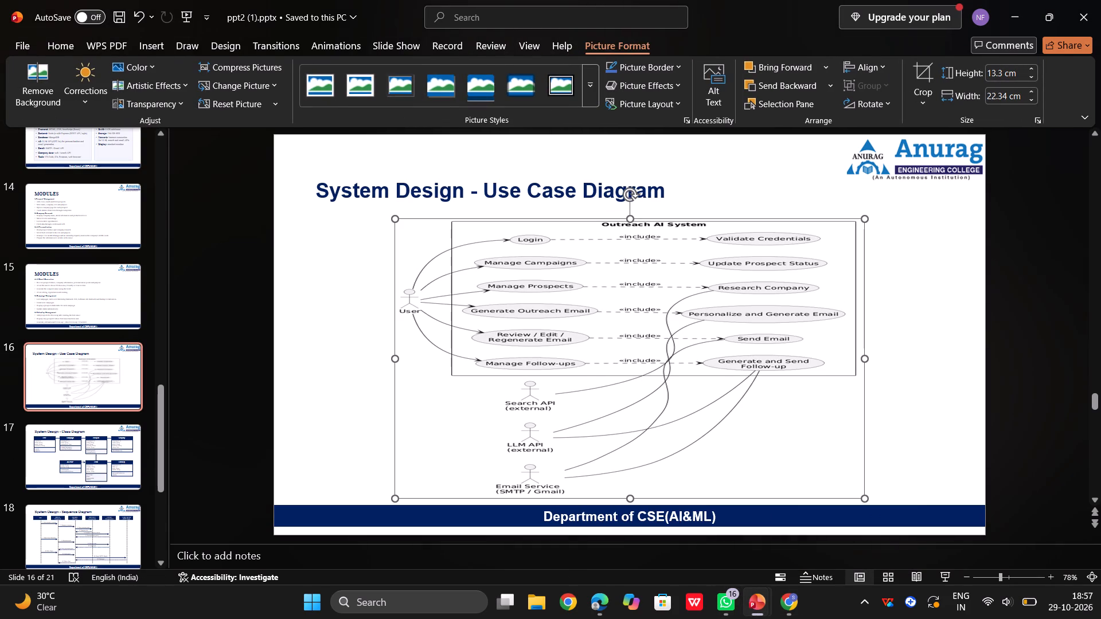
left_click(927, 393)
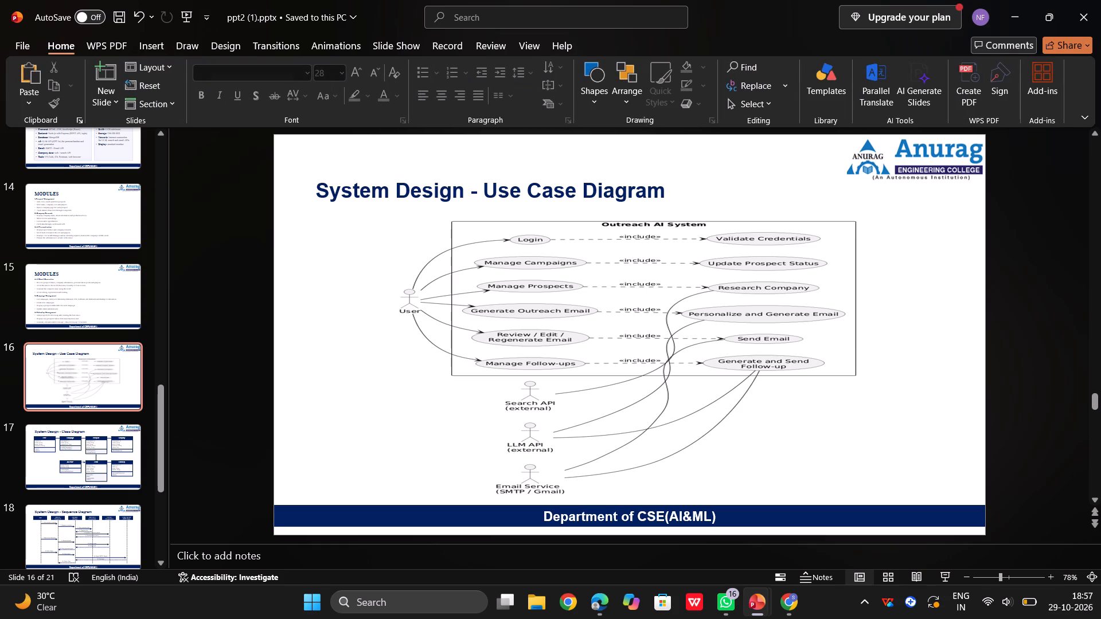
left_click(638, 233)
left_click_drag(632, 220, 631, 216)
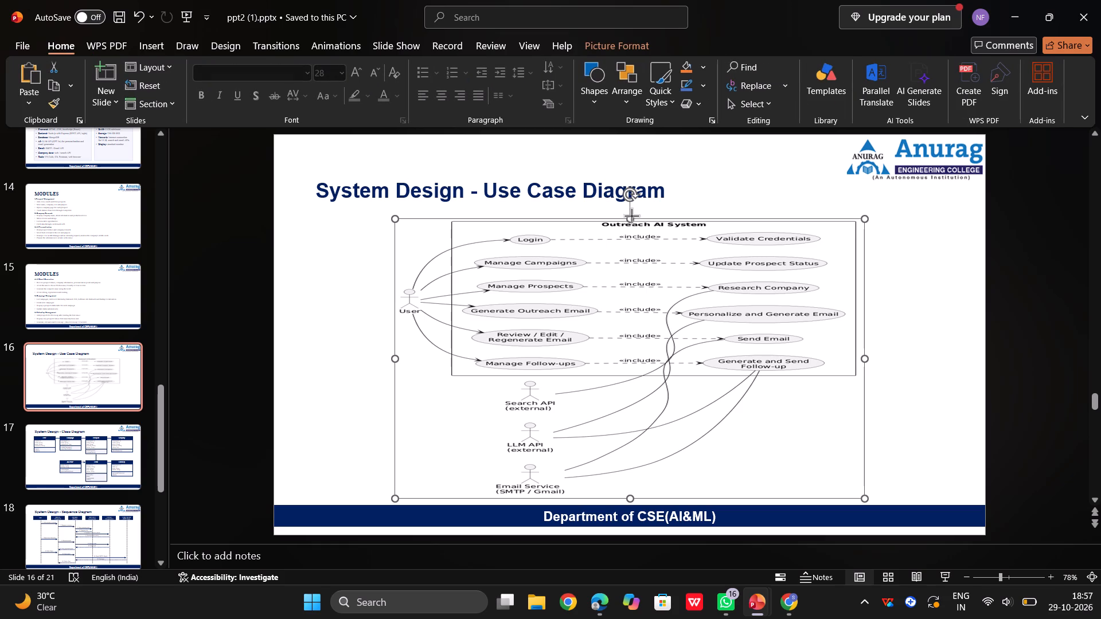
left_click_drag(631, 216, 628, 204)
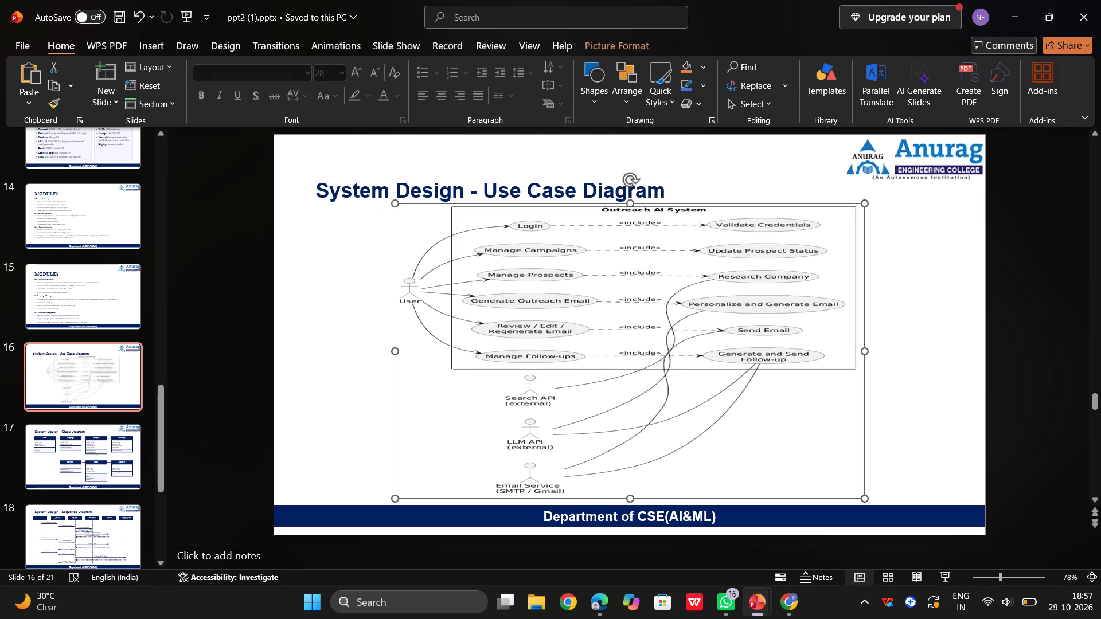
Delete all the old class diagram boxes, connectors and labels on slide 17, keeping the title.
left_click(83, 460)
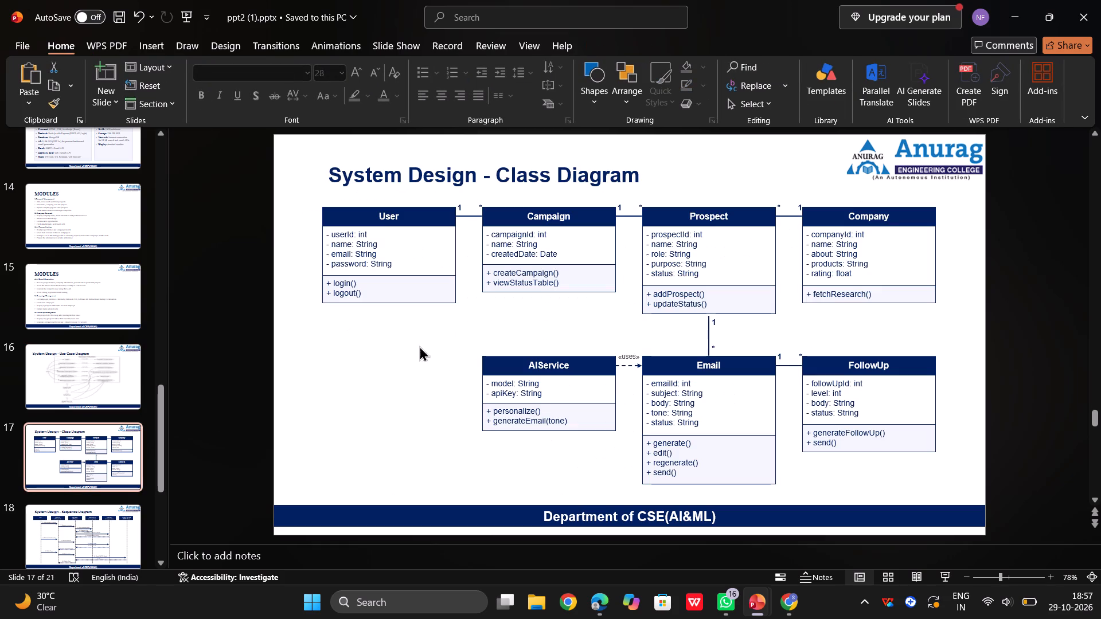
left_click_drag(304, 201, 918, 467)
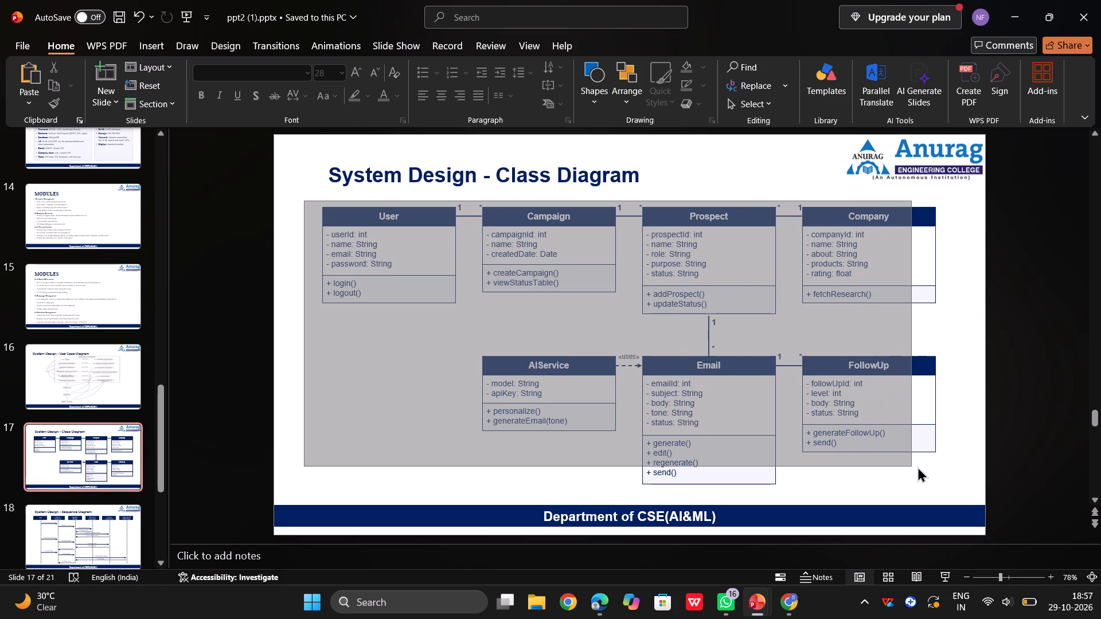
left_click_drag(918, 467, 958, 499)
key("Delete")
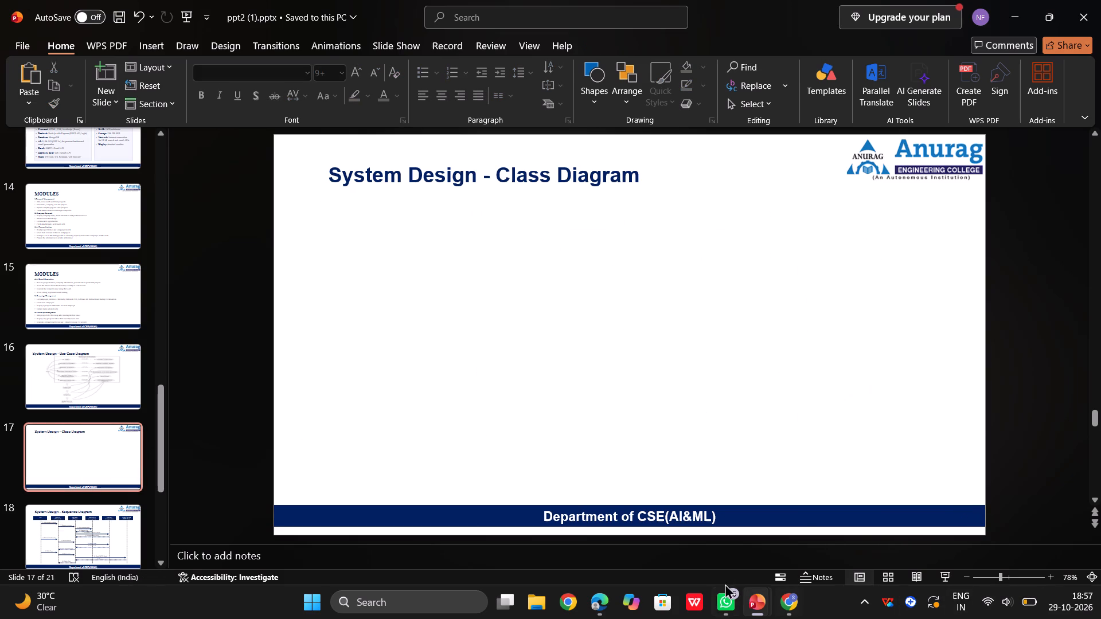
In PPT0763.pptx, shift the "System Design - Class Diagram" title on slide 17 slightly left and down.
left_click(706, 559)
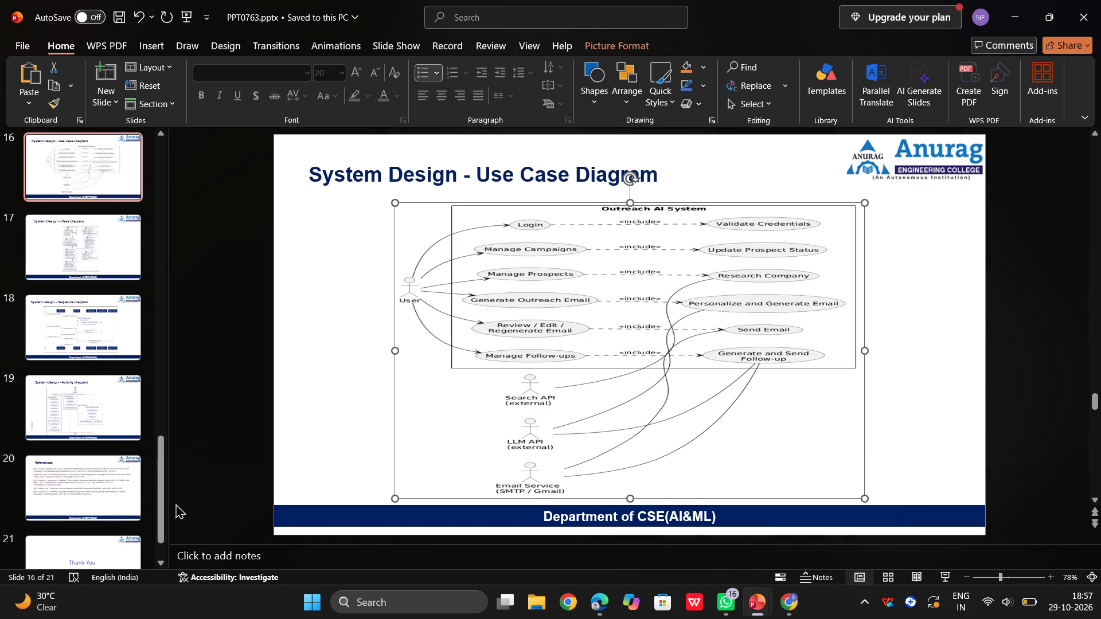
left_click(89, 323)
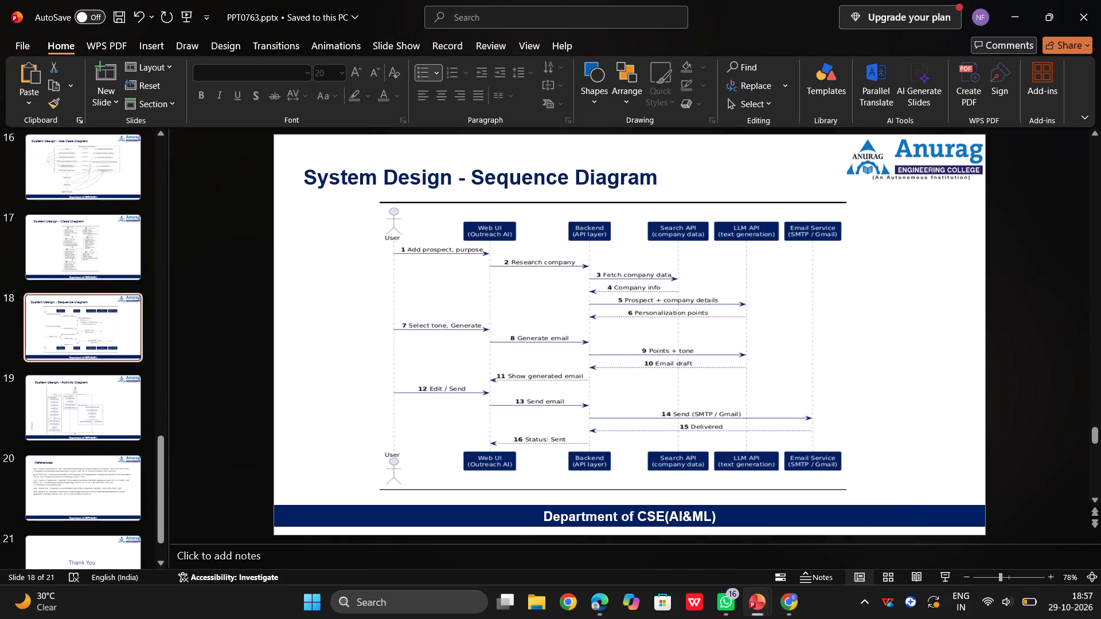
left_click(126, 241)
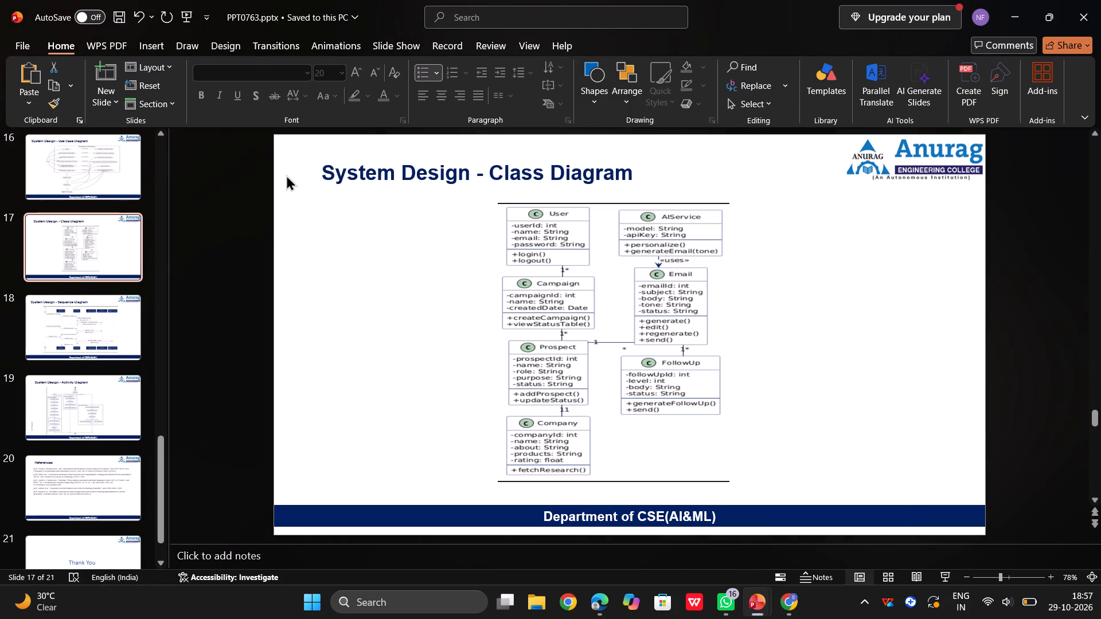
left_click_drag(450, 191, 435, 195)
Copy the class diagram picture from slide 17 of PPT0763.pptx and paste it onto slide 17 of ppt2 (1).pptx.
left_click(661, 346)
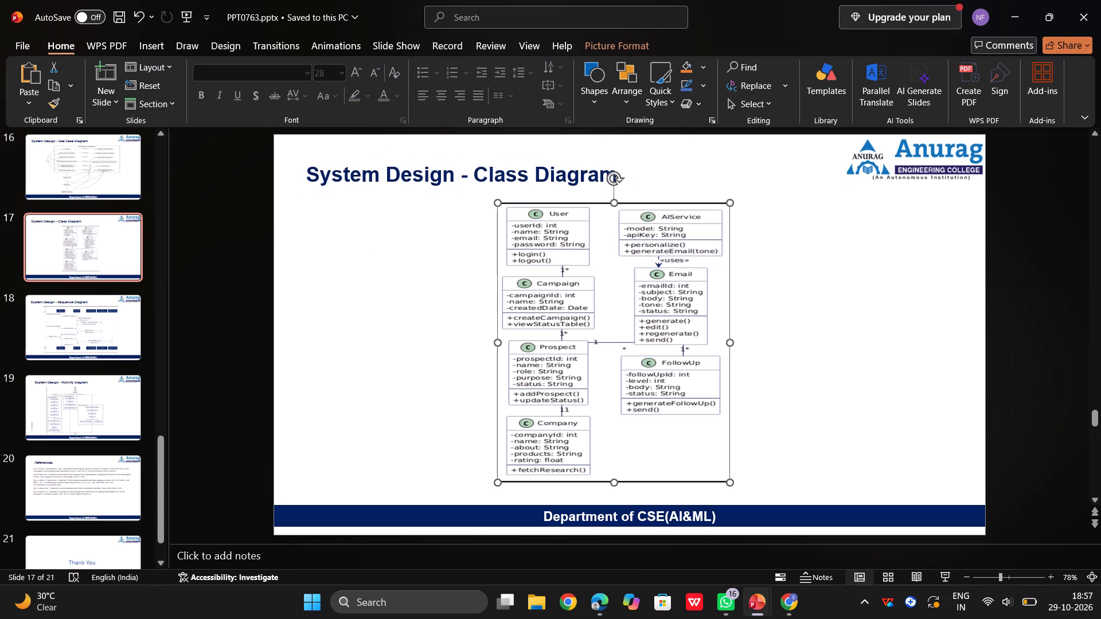
right_click(661, 346)
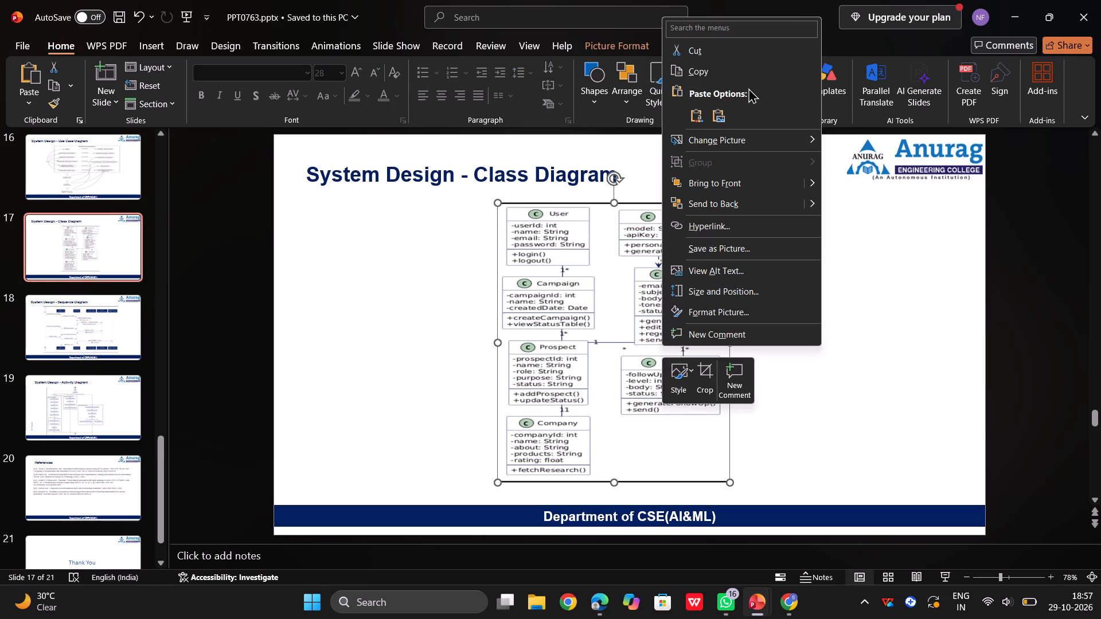
left_click(732, 69)
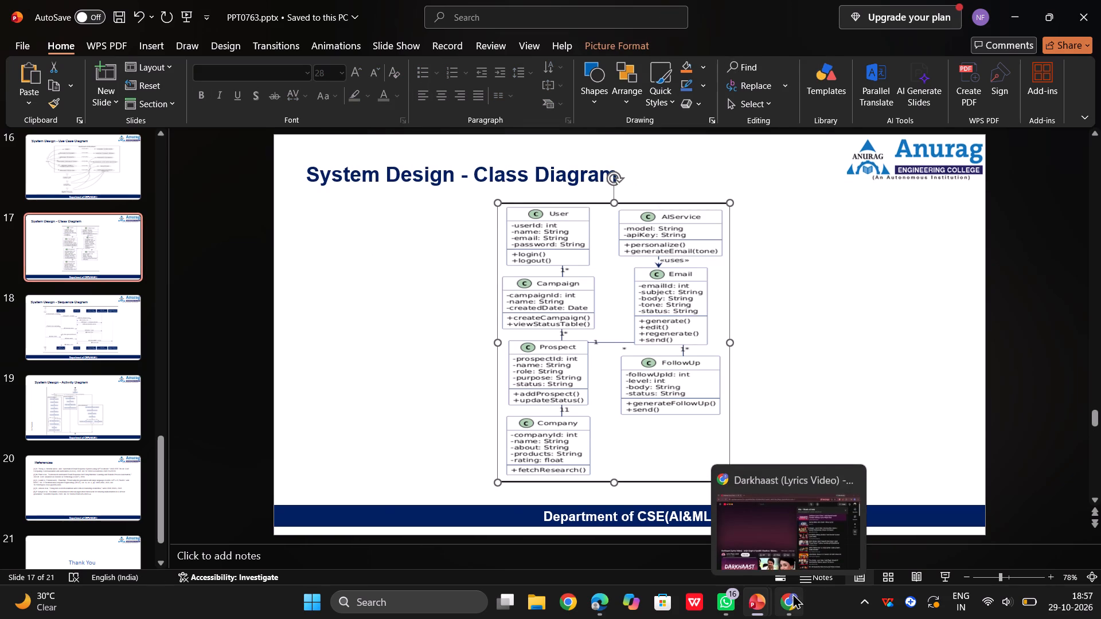
left_click(815, 520)
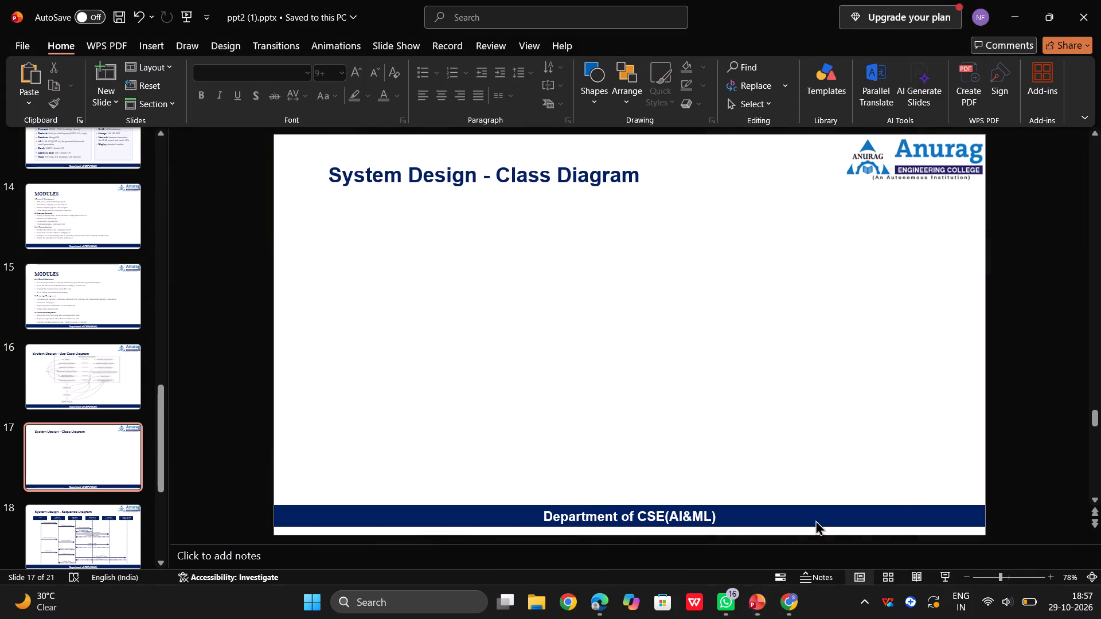
left_click(434, 261)
key("ctrl+v")
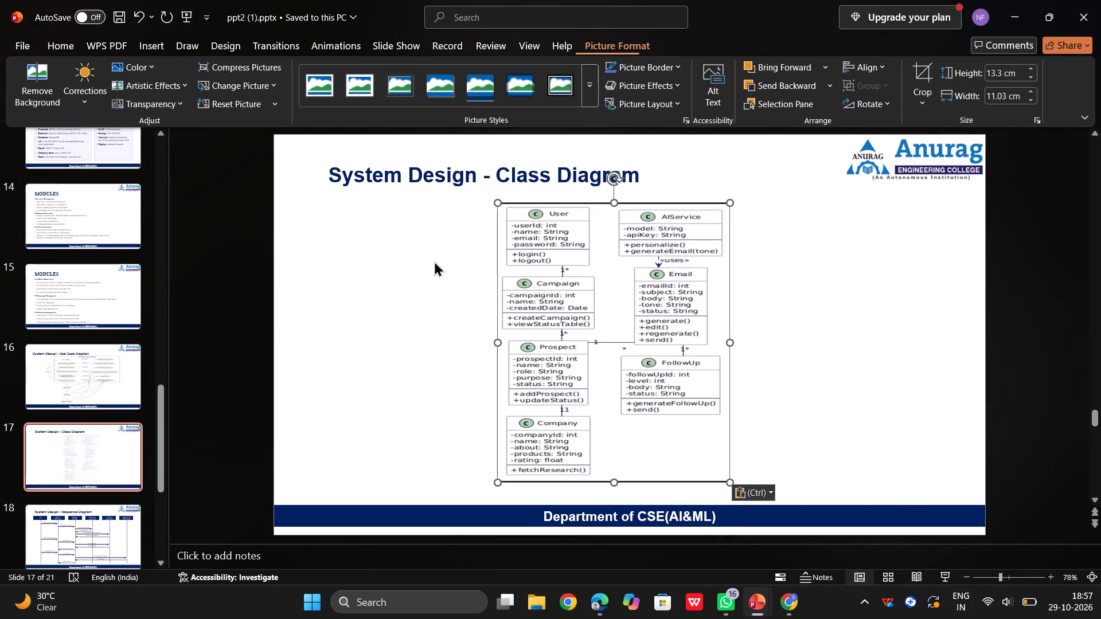
Delete all the old sequence diagram boxes, lifelines, arrows and labels on slide 18, keeping the title.
left_click(82, 555)
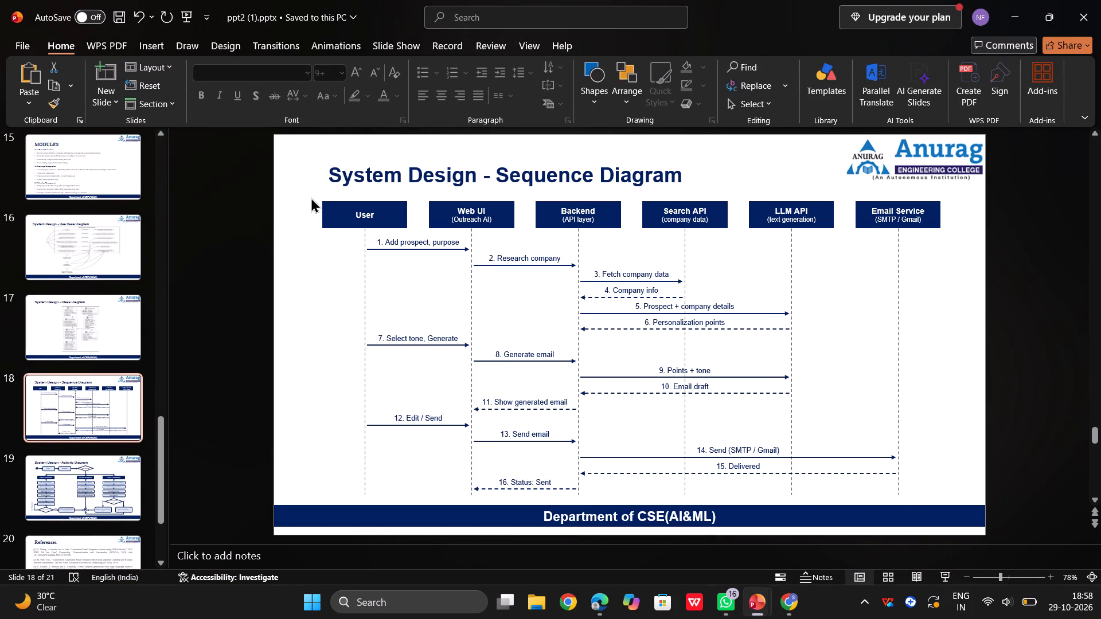
left_click_drag(311, 197, 890, 503)
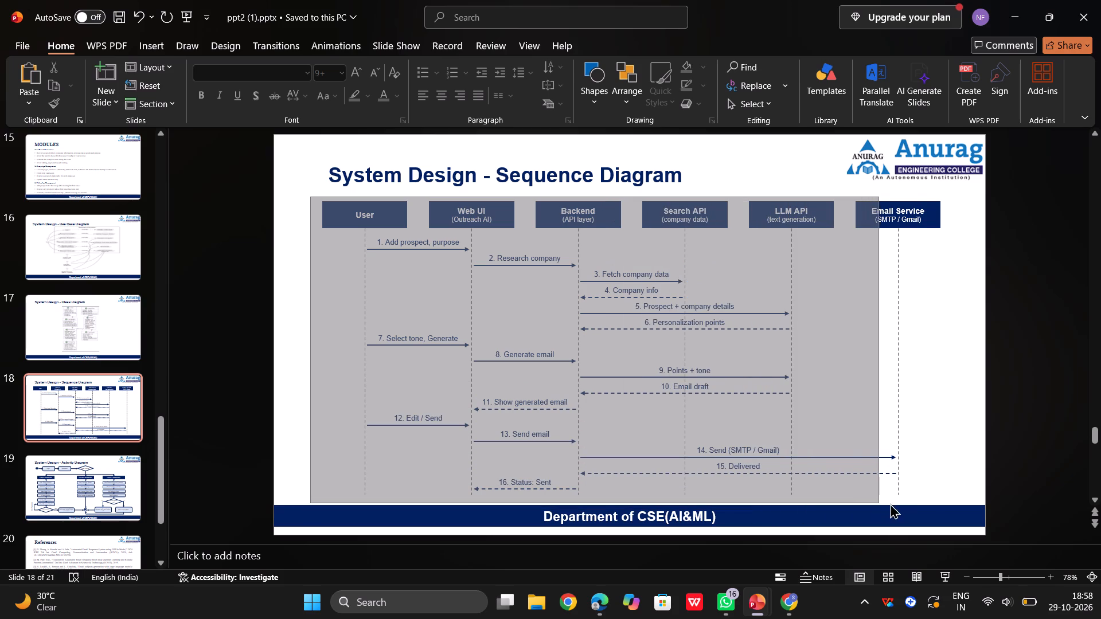
left_click_drag(890, 503, 969, 504)
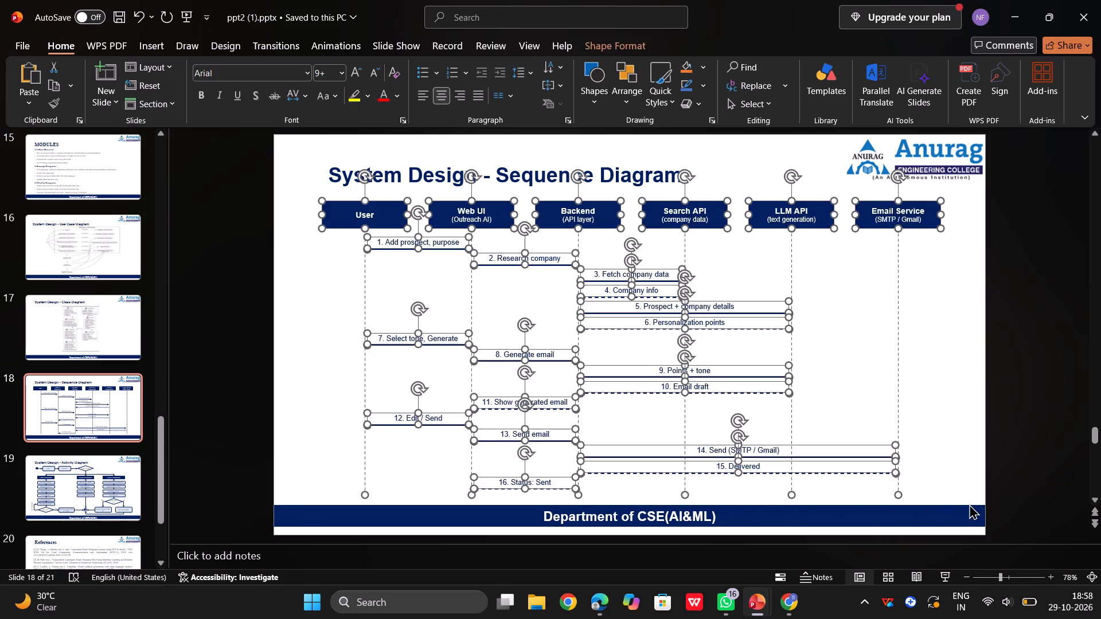
key("Delete")
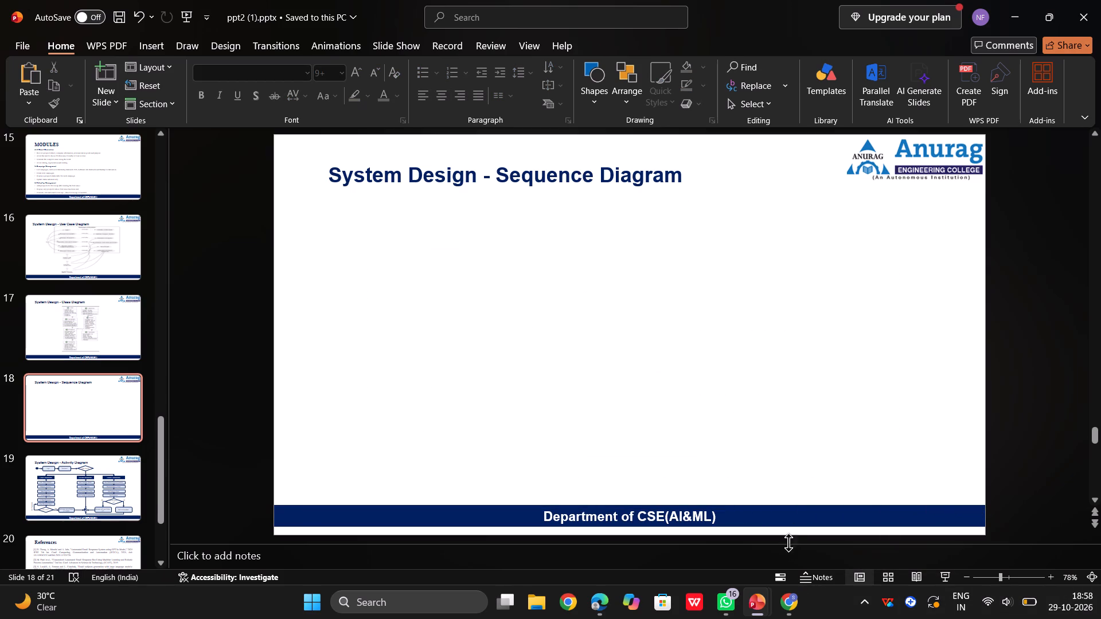
Copy the sequence diagram picture from slide 18 of PPT0763.pptx and paste it onto slide 18 of ppt2 (1).pptx.
left_click(687, 526)
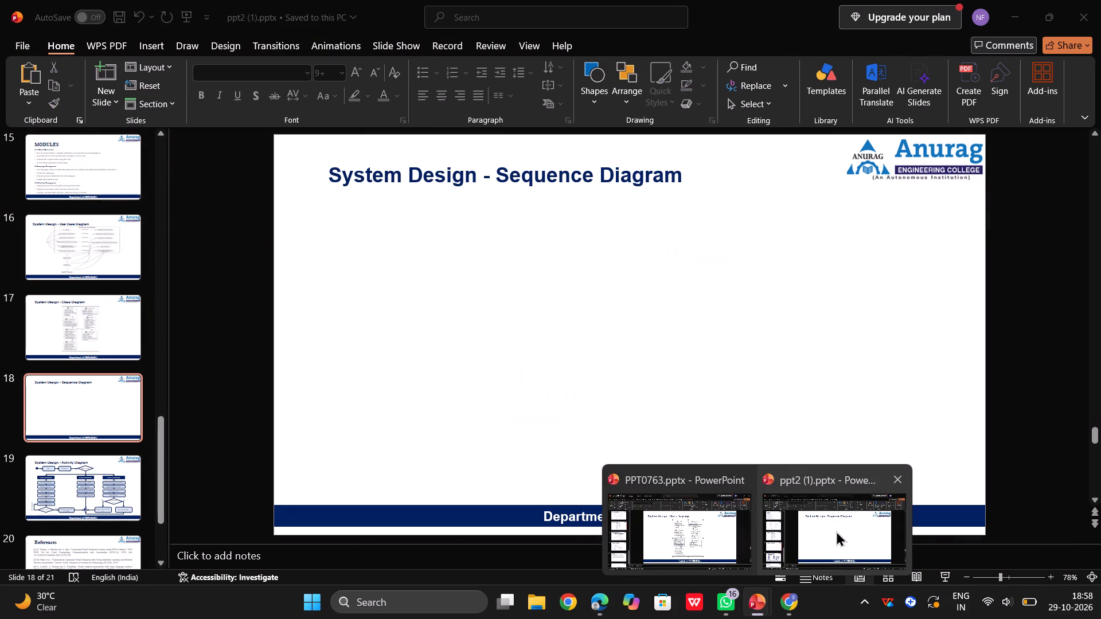
left_click(656, 531)
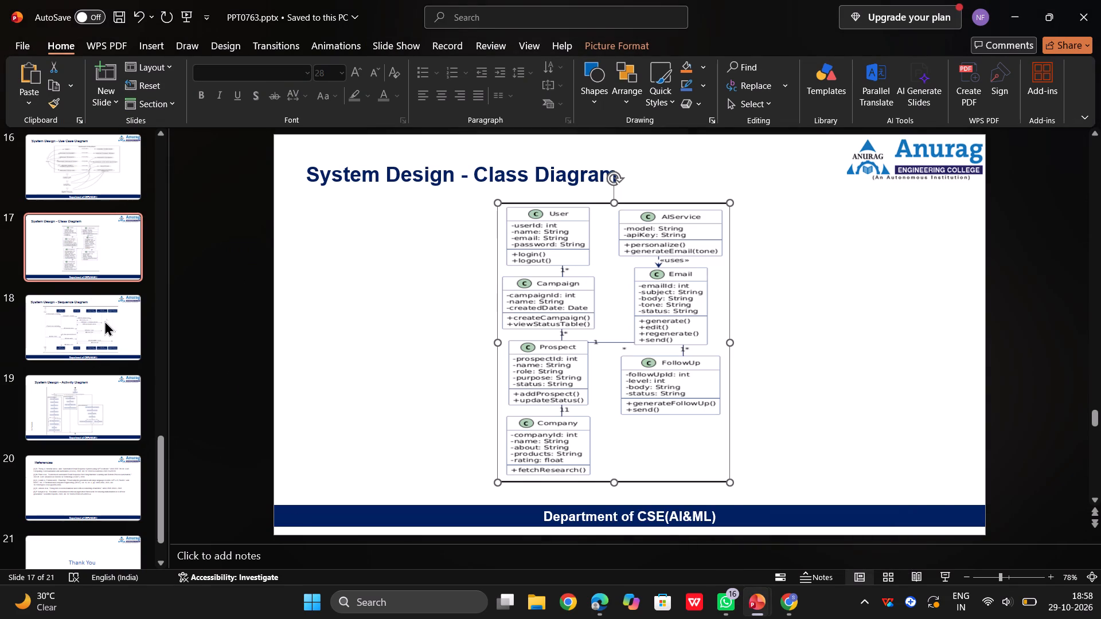
left_click(113, 301)
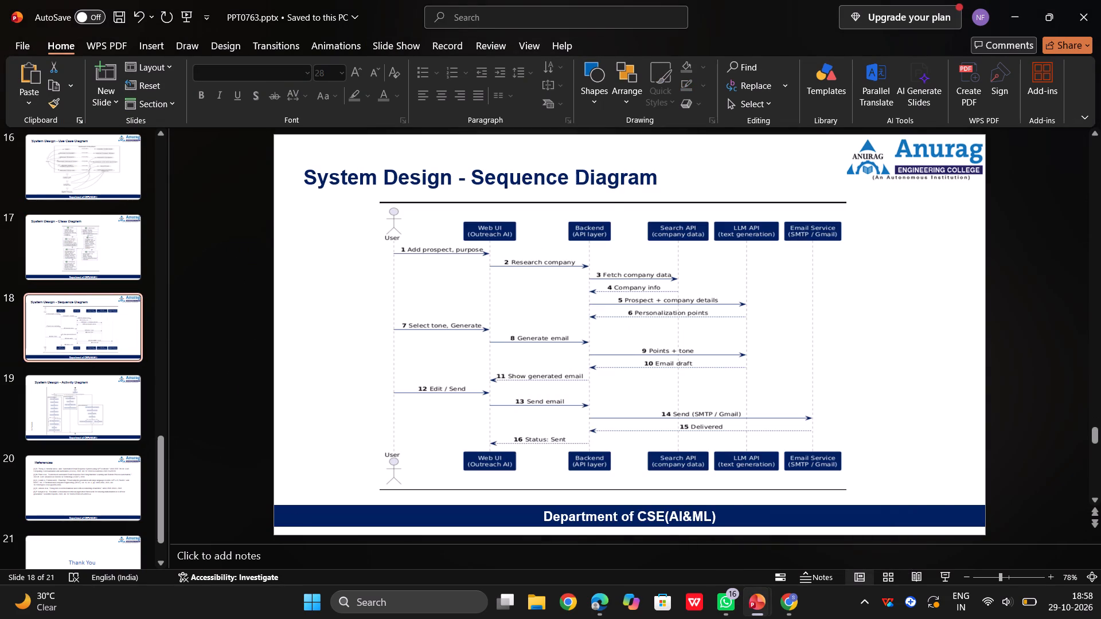
right_click(440, 353)
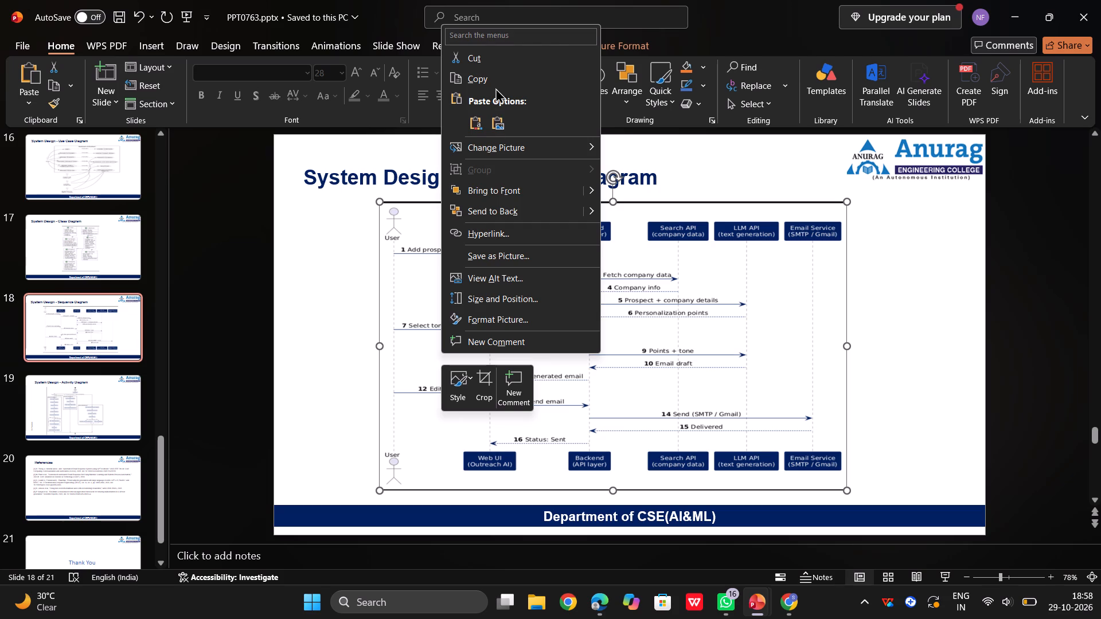
left_click(498, 72)
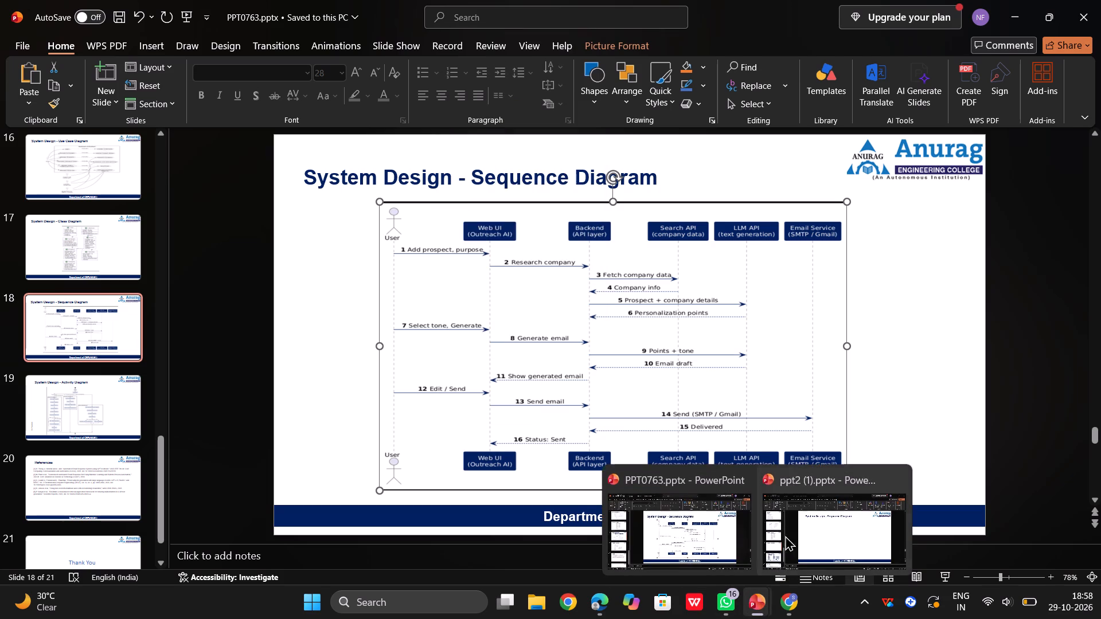
left_click(841, 538)
left_click(444, 312)
key("ctrl+v")
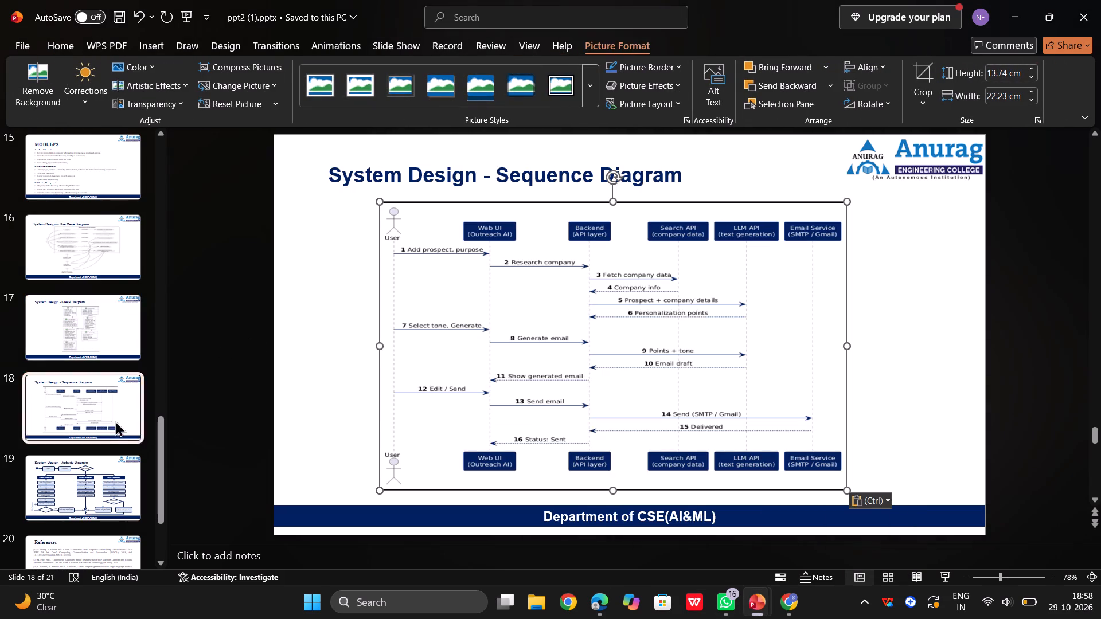
Delete the main body of the old activity diagram on slide 19, including the three module flows and their connectors, keeping the title.
left_click(92, 483)
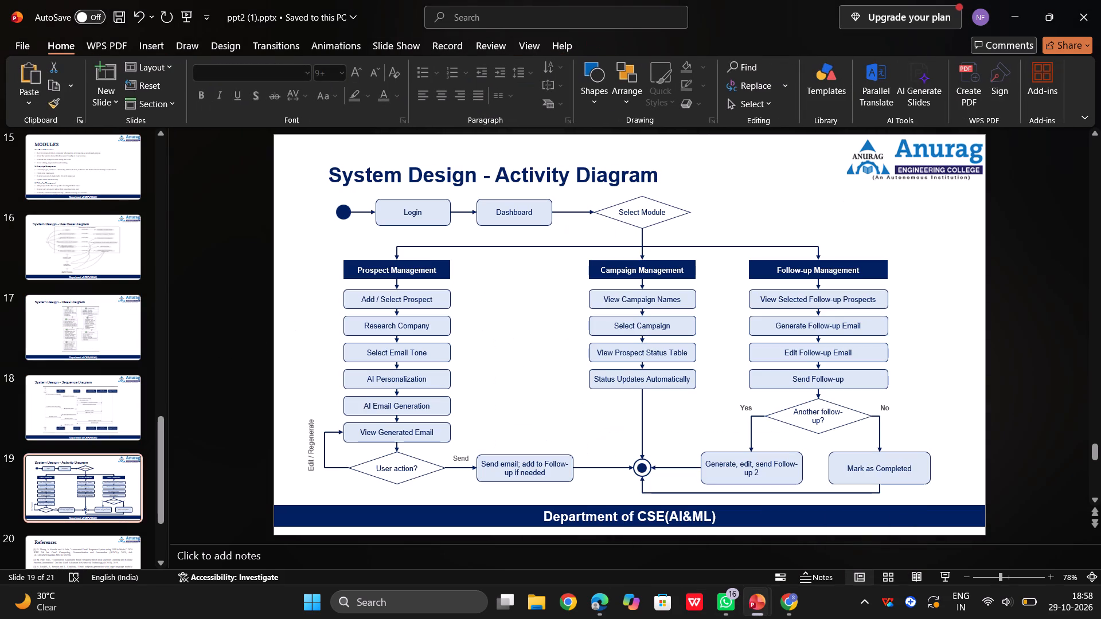
left_click(329, 202)
left_click(328, 210)
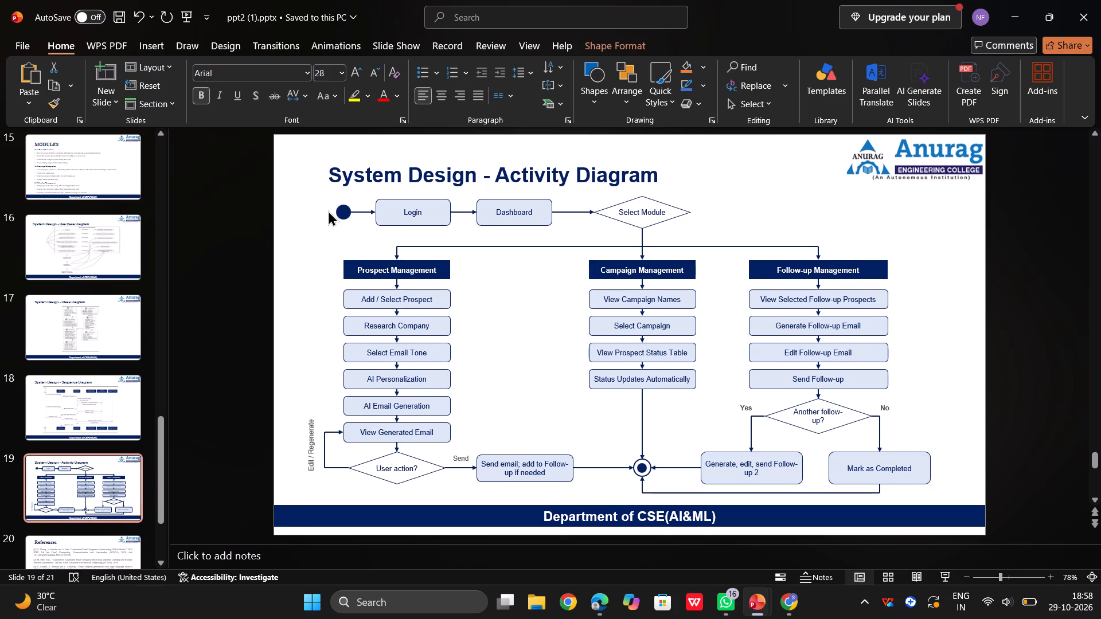
left_click_drag(328, 210, 499, 300)
left_click(318, 264)
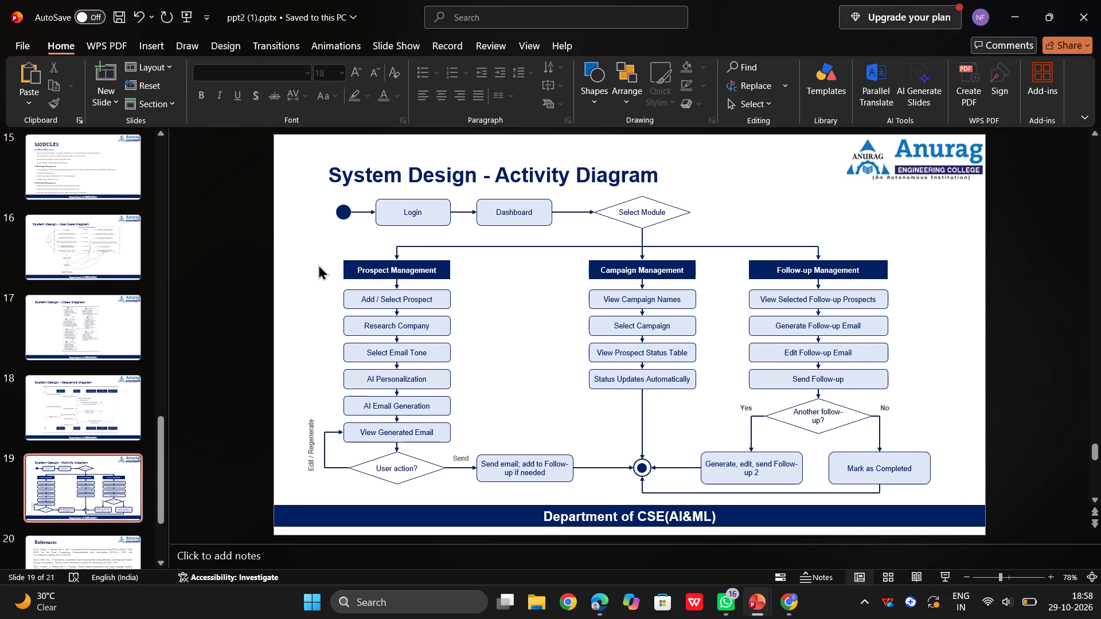
left_click_drag(312, 201, 798, 448)
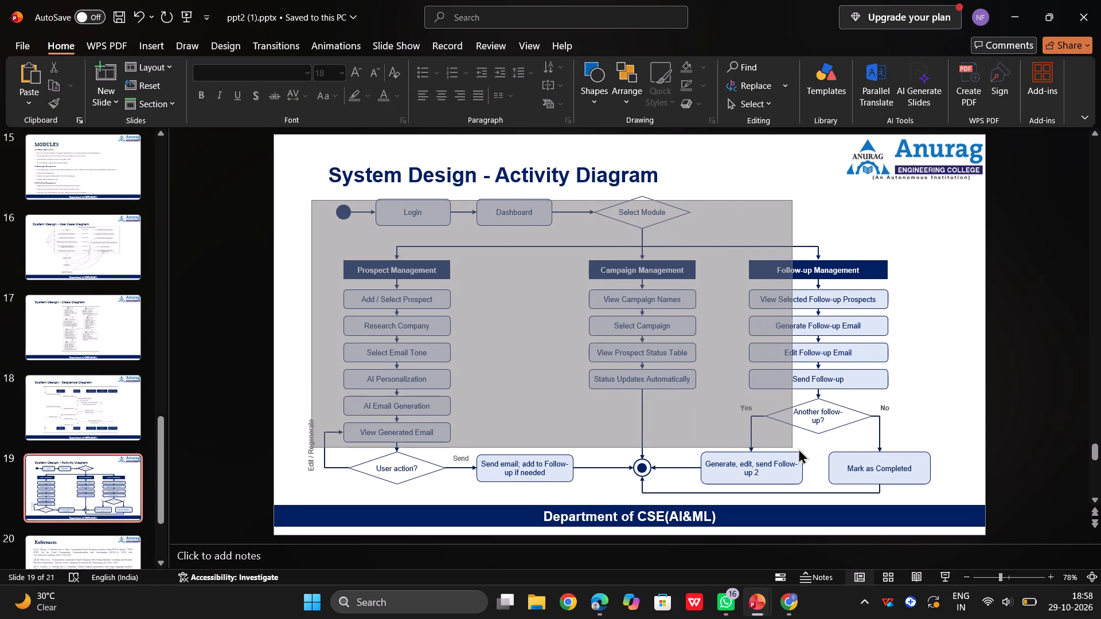
left_click_drag(798, 448, 951, 503)
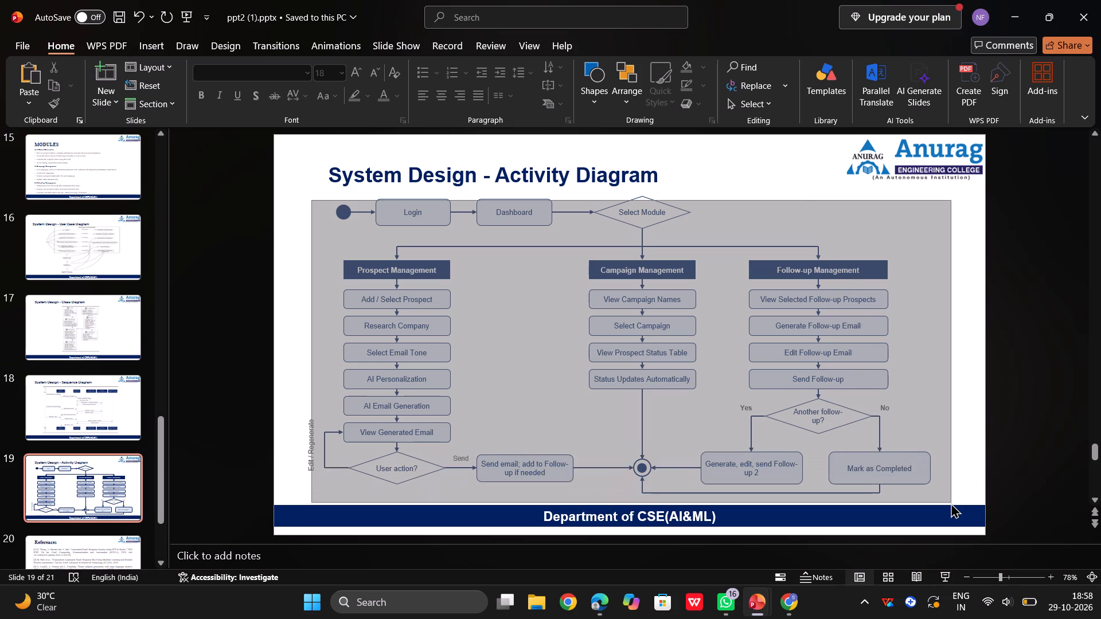
left_click_drag(951, 503, 943, 497)
key("Delete")
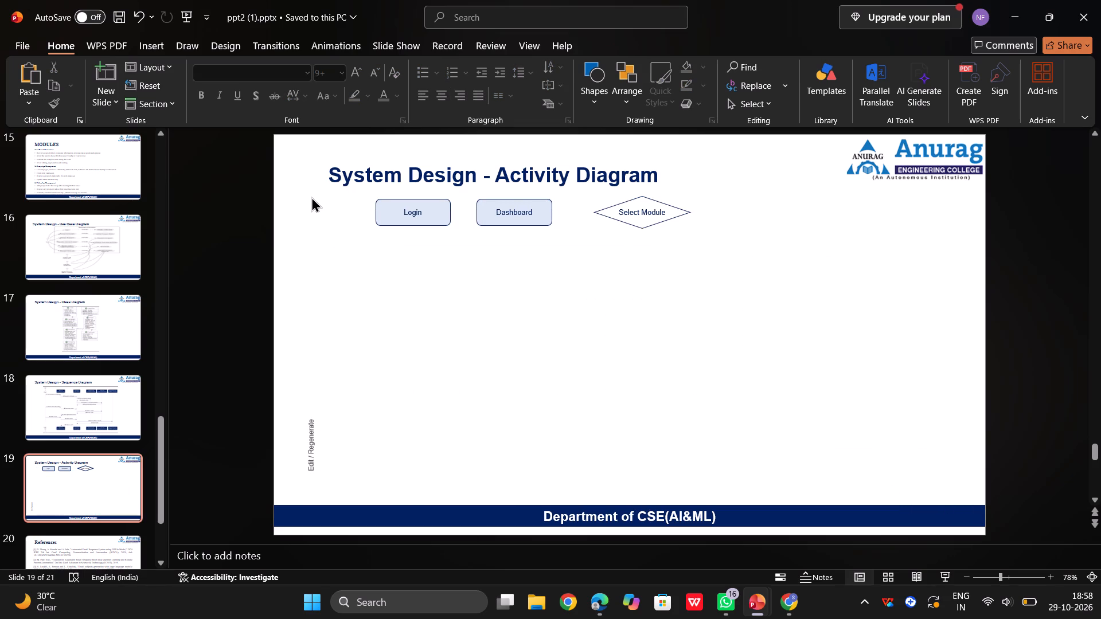
Delete the leftover Login, Dashboard and Select Module shapes and the vertical "Edit / Regenerate" label on slide 19.
left_click_drag(311, 197, 710, 249)
key("Delete")
left_click_drag(577, 210, 719, 225)
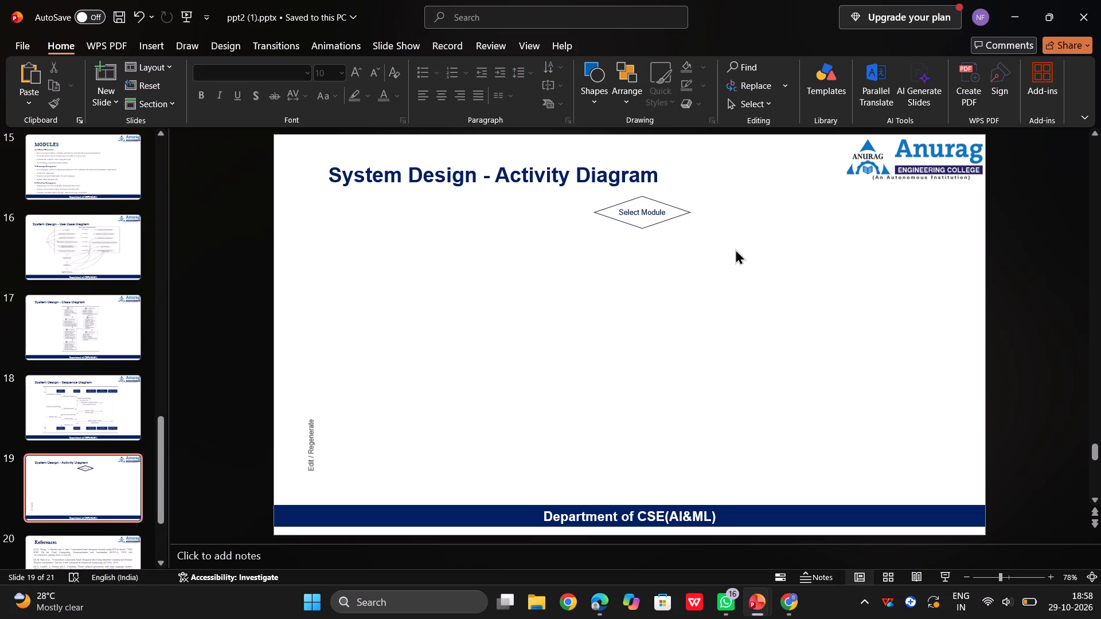
left_click_drag(735, 249, 585, 188)
key("Delete")
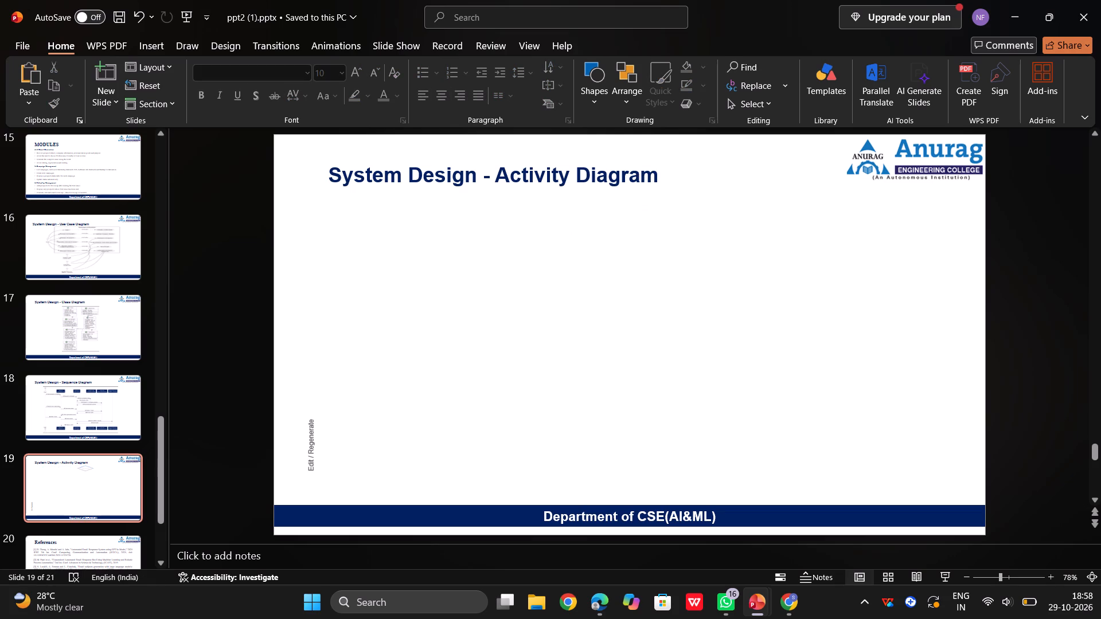
left_click_drag(338, 476, 288, 402)
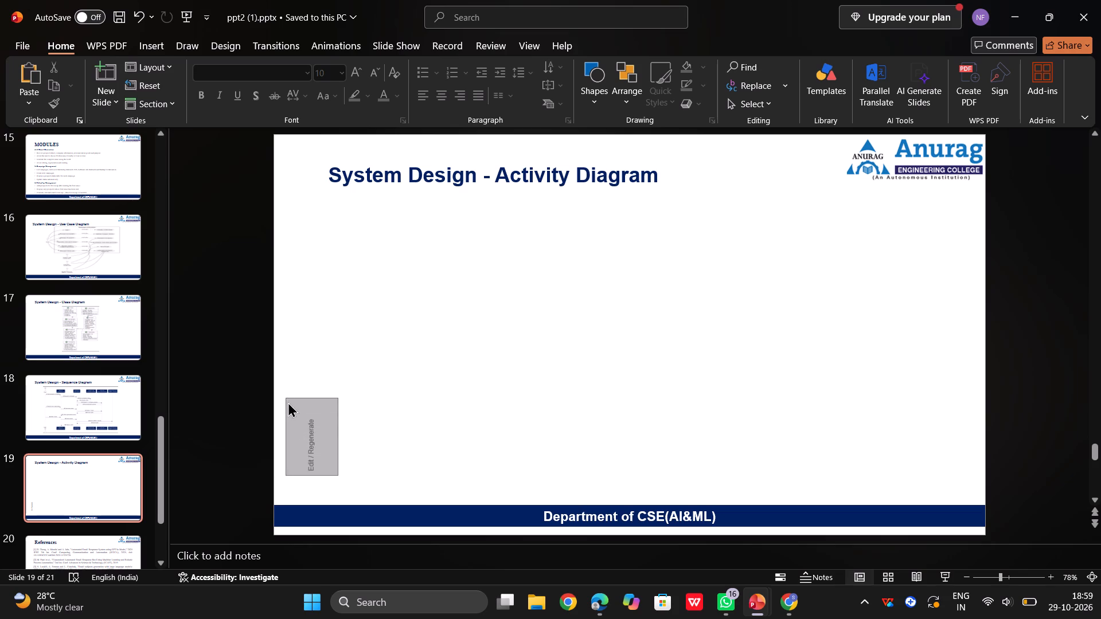
left_click_drag(288, 402, 288, 403)
key("Delete")
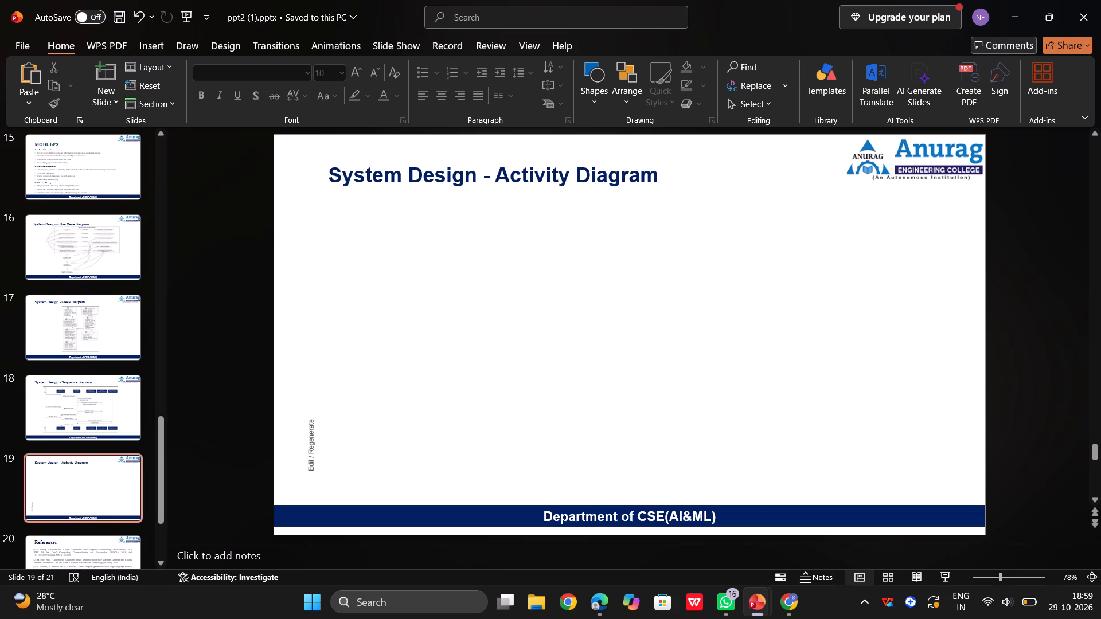
left_click_drag(329, 471, 292, 409)
key("BackSpace")
left_click(321, 464)
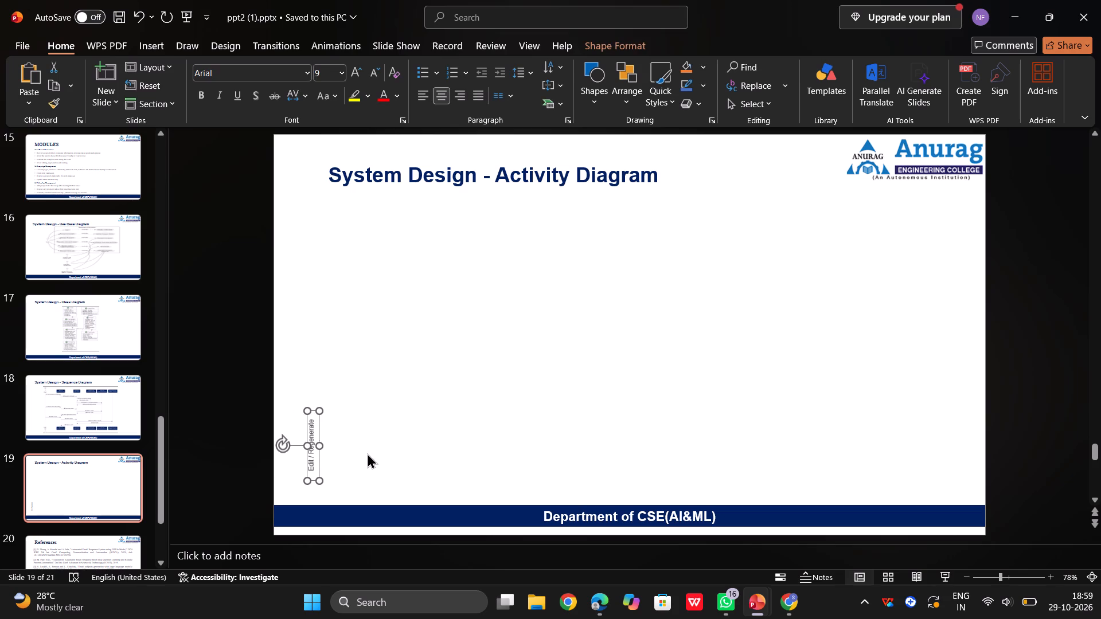
key("Delete")
Paste the copied sequence diagram picture onto the emptied activity diagram slide, slide 19.
left_click(446, 319)
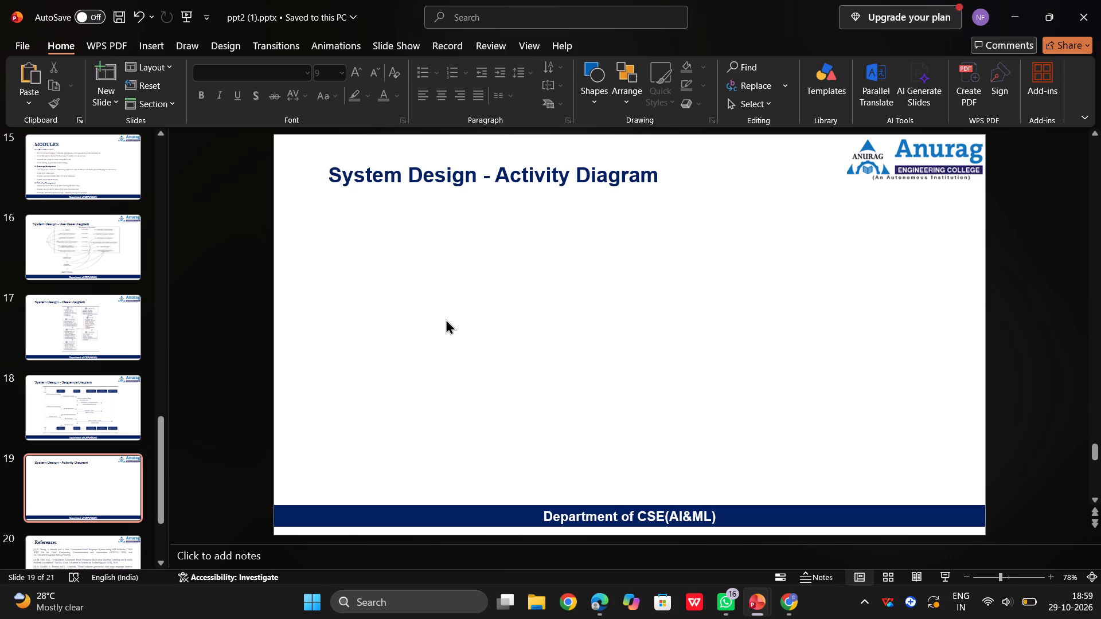
key("ctrl+v")
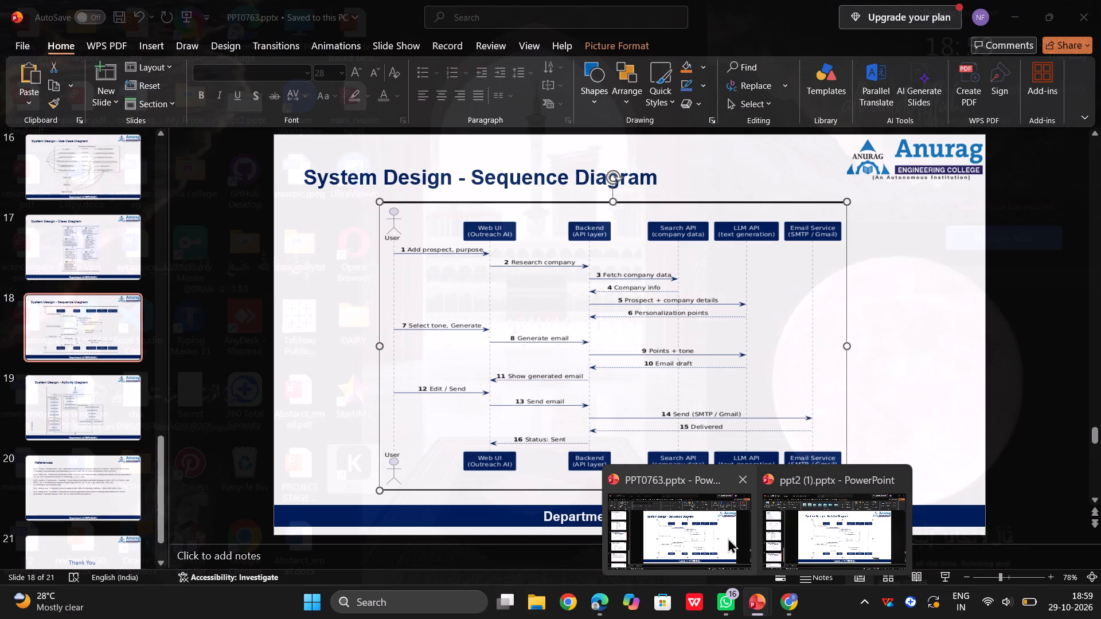
Switch to PPT0763.pptx and undo its last four edits, back to the subtitle change on the title slide.
left_click(681, 544)
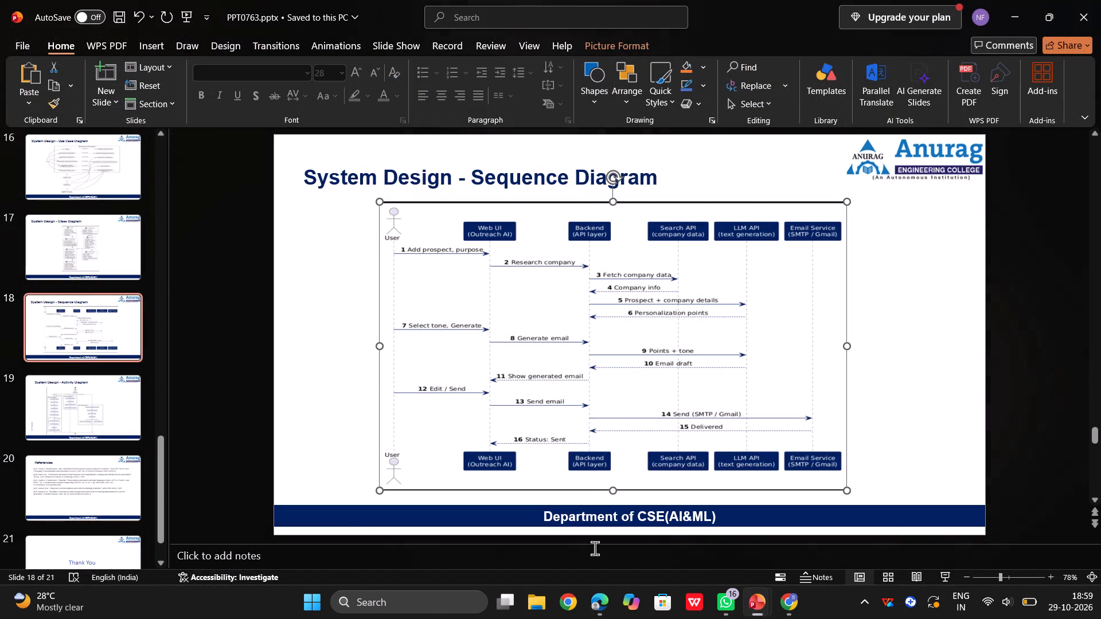
left_click(88, 479)
left_click(84, 293)
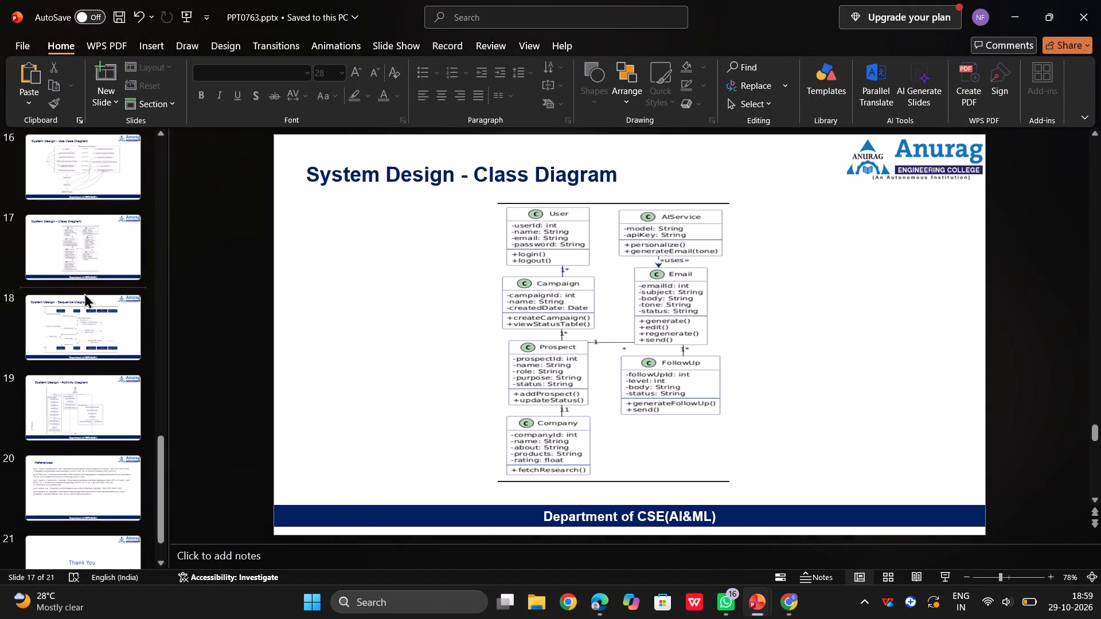
left_click(88, 154)
scroll(88, 154, "up", 1)
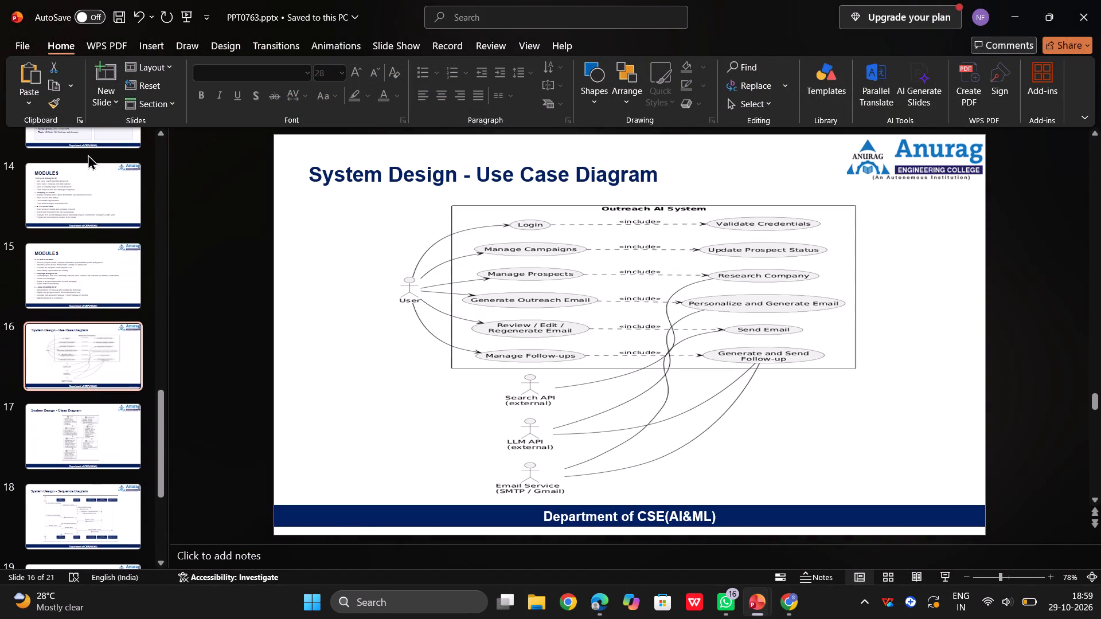
scroll(107, 338, "down", 1)
key("ctrl+z")
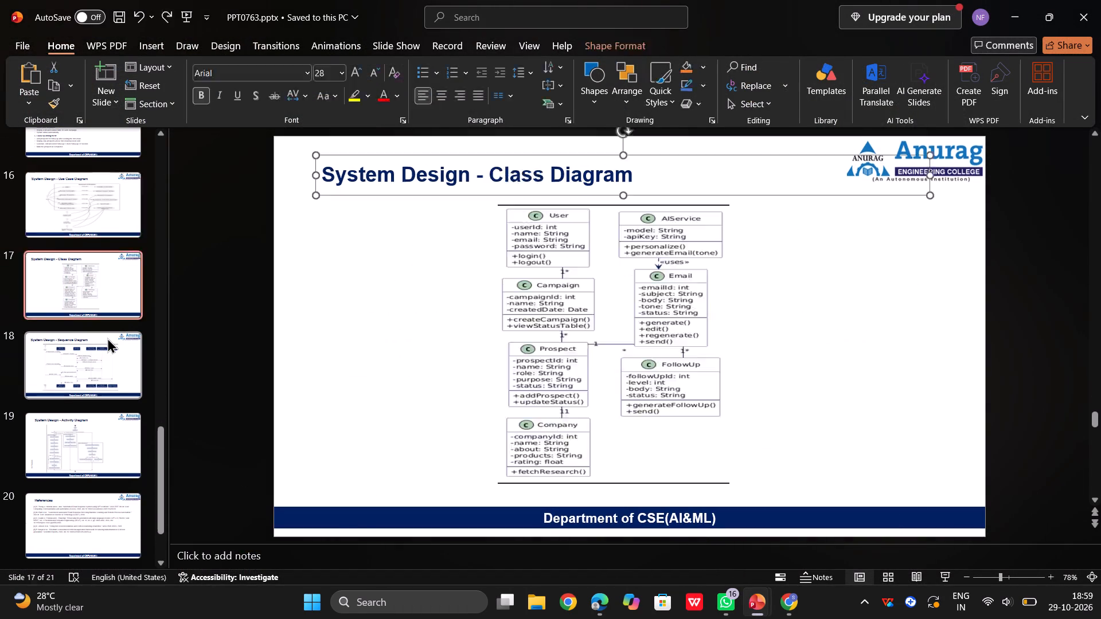
key("ctrl+z")
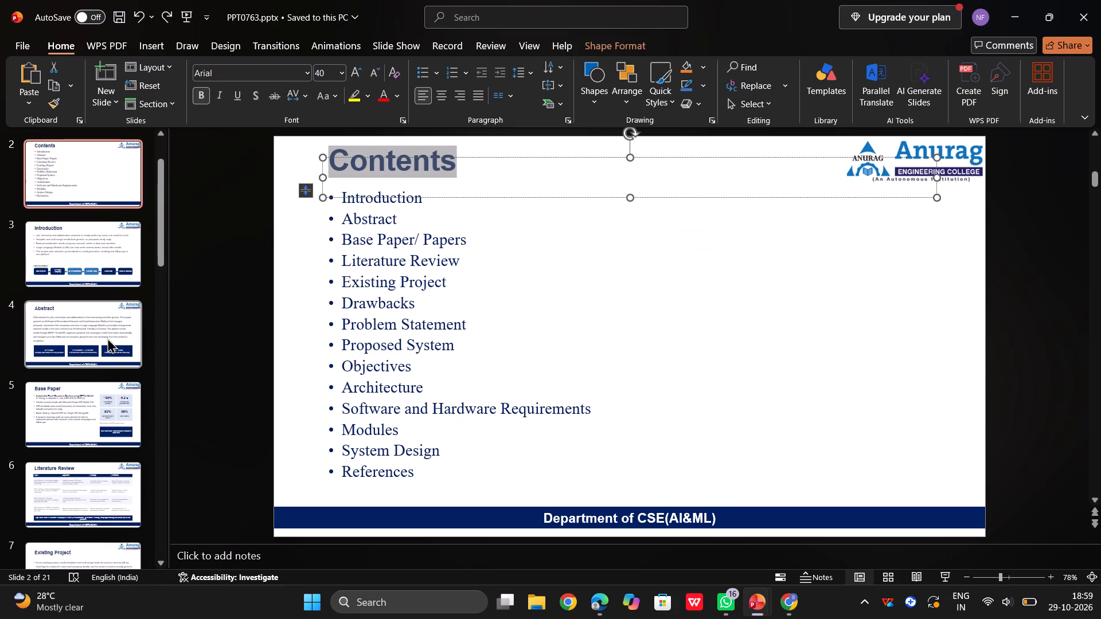
key("ctrl+z")
key("ctrl+z")
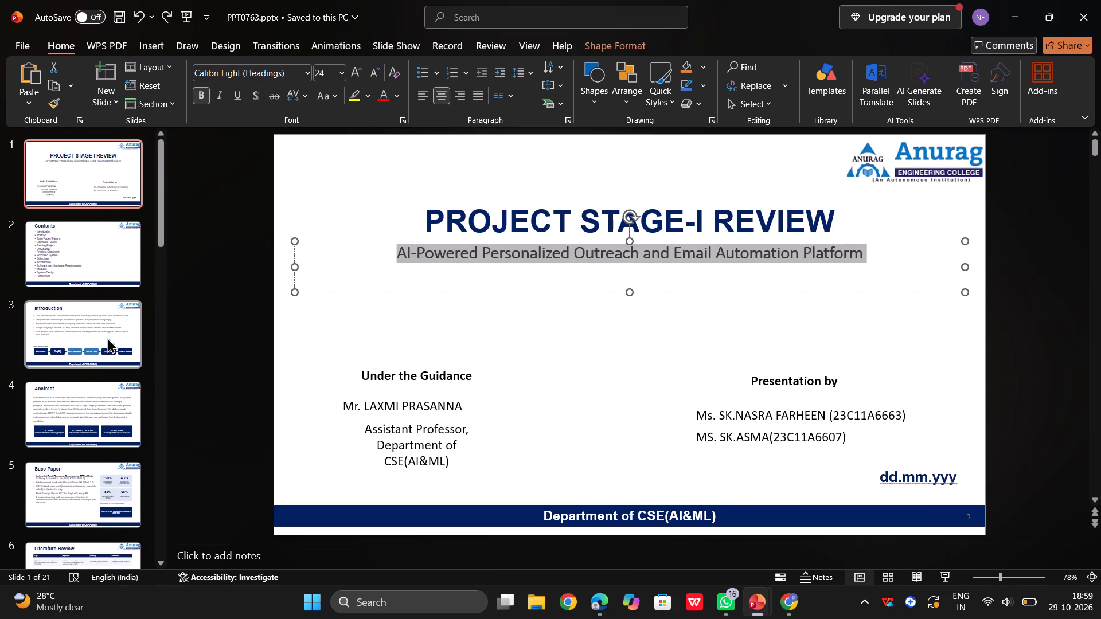
Copy the activity diagram picture from slide 19 of PPT0763.pptx and paste it onto slide 19 of ppt2 (1).pptx, moving the sequence diagram aside.
scroll(102, 420, "down", 12)
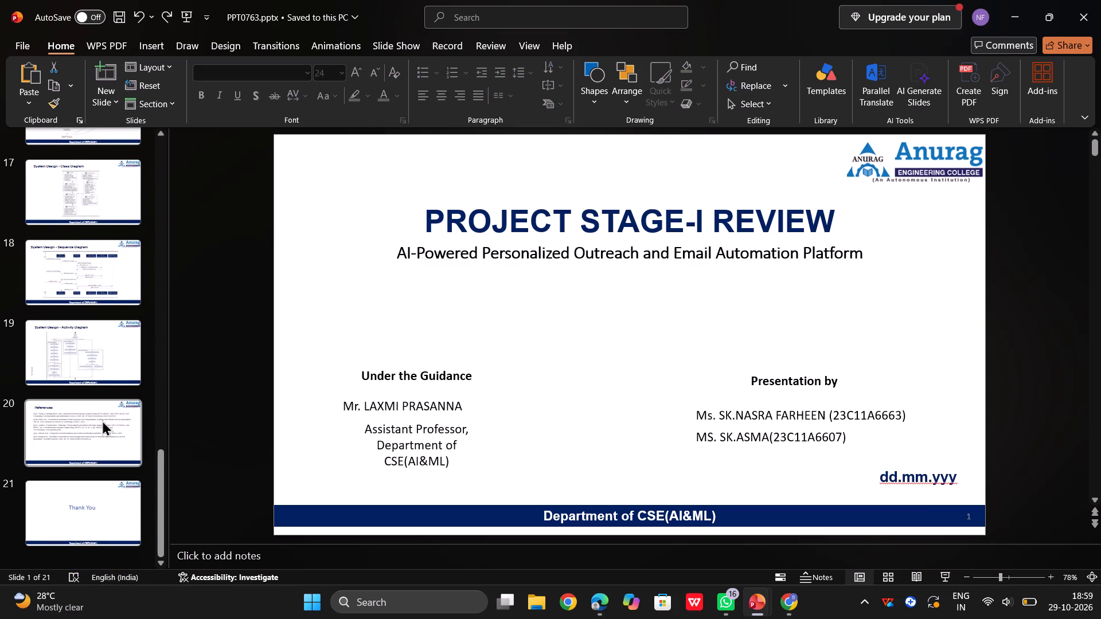
scroll(102, 420, "down", 1)
left_click(110, 372)
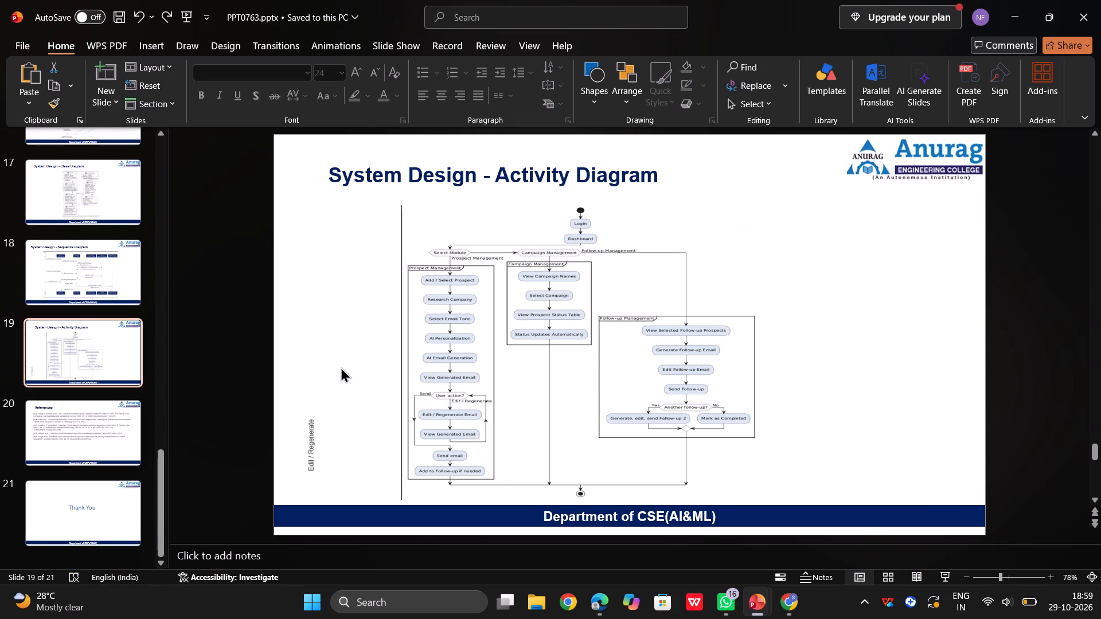
left_click(501, 339)
right_click(501, 339)
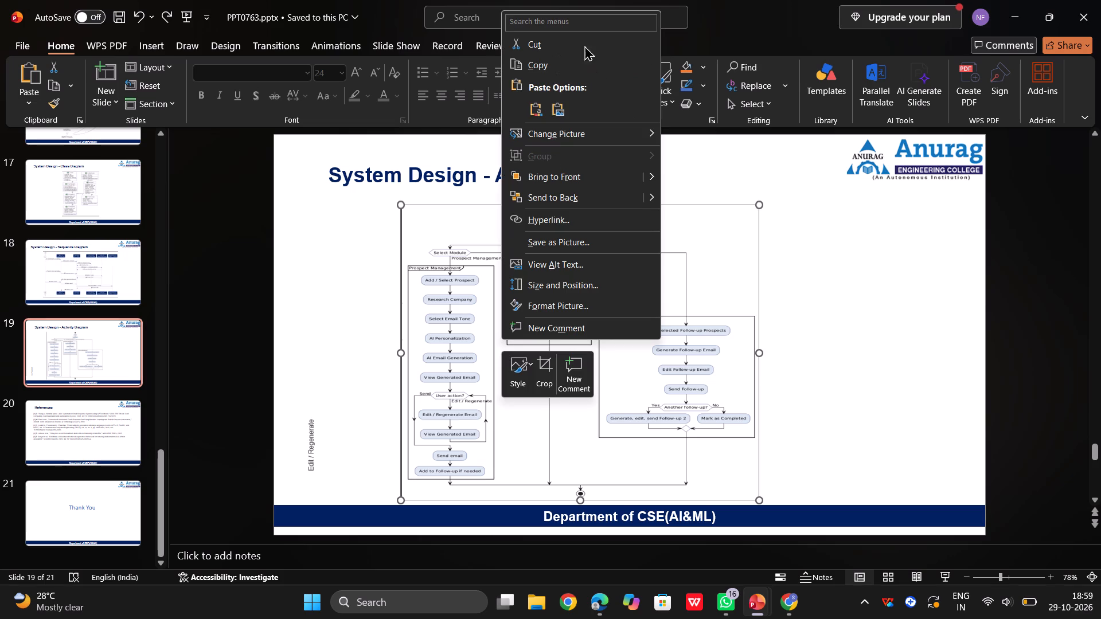
left_click(578, 62)
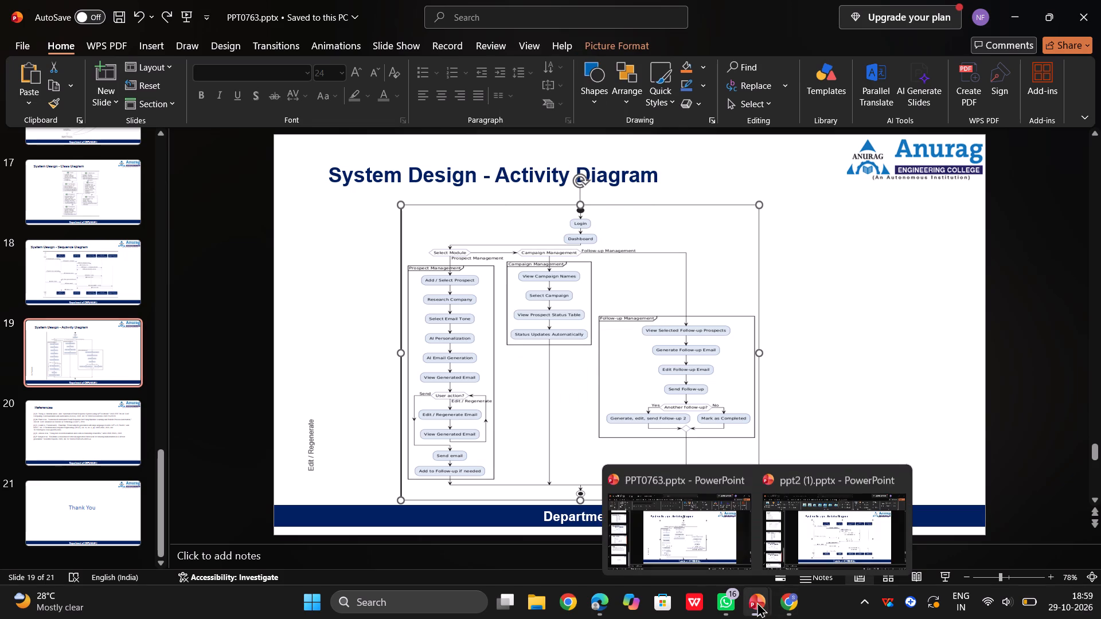
left_click(831, 539)
left_click(831, 539)
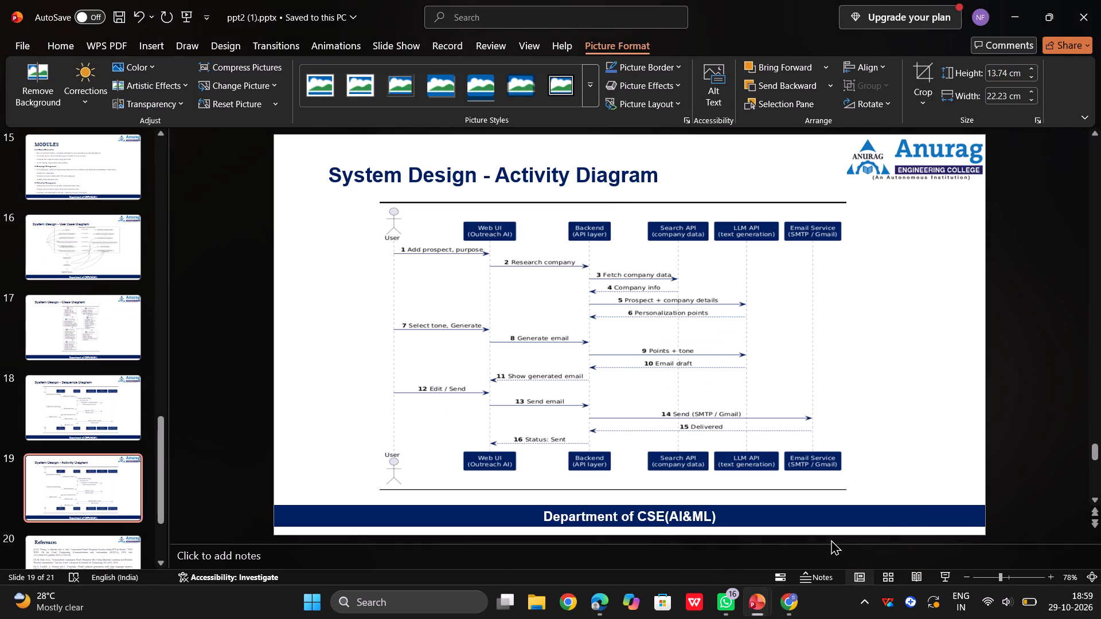
left_click(724, 418)
left_click_drag(724, 418, 982, 389)
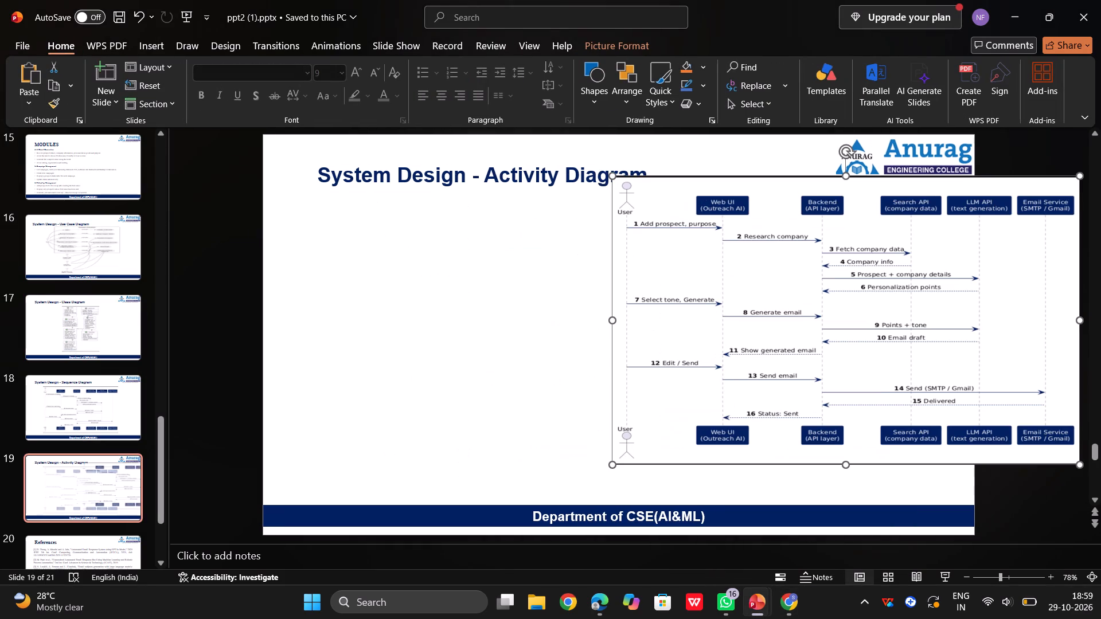
left_click(525, 354)
key("ctrl+v")
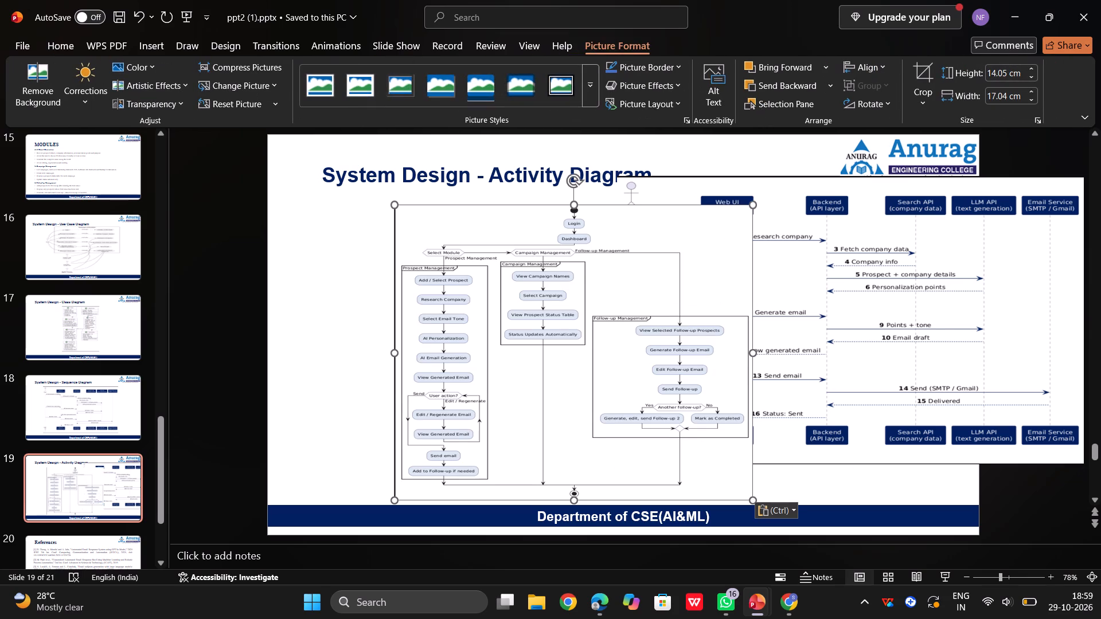
Cut the misplaced sequence diagram picture from the activity diagram slide.
left_click(825, 333)
right_click(825, 333)
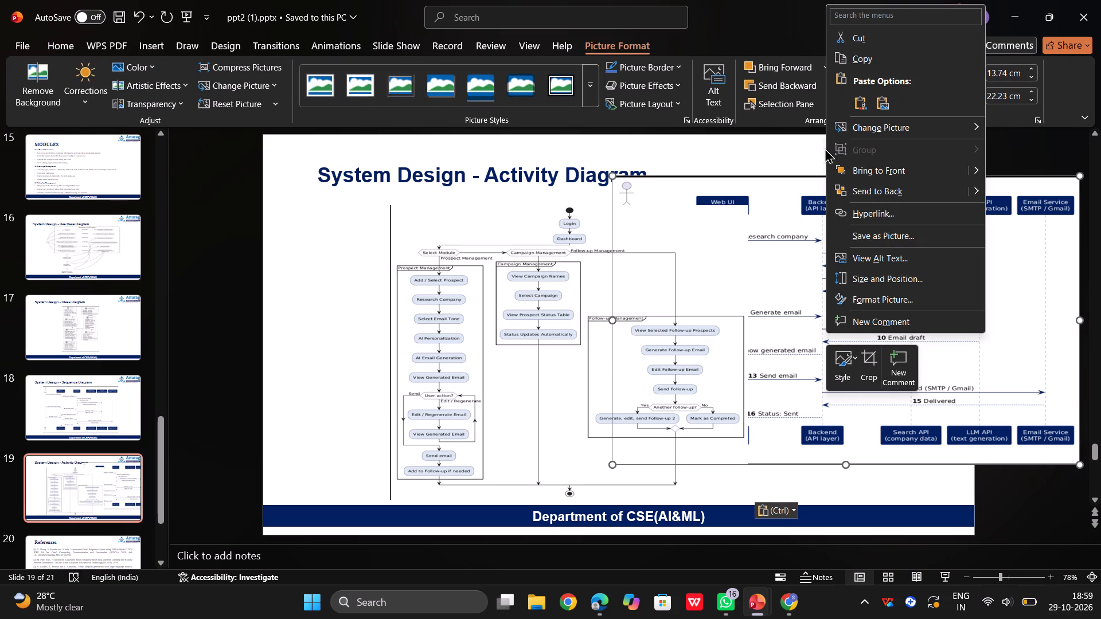
left_click(864, 38)
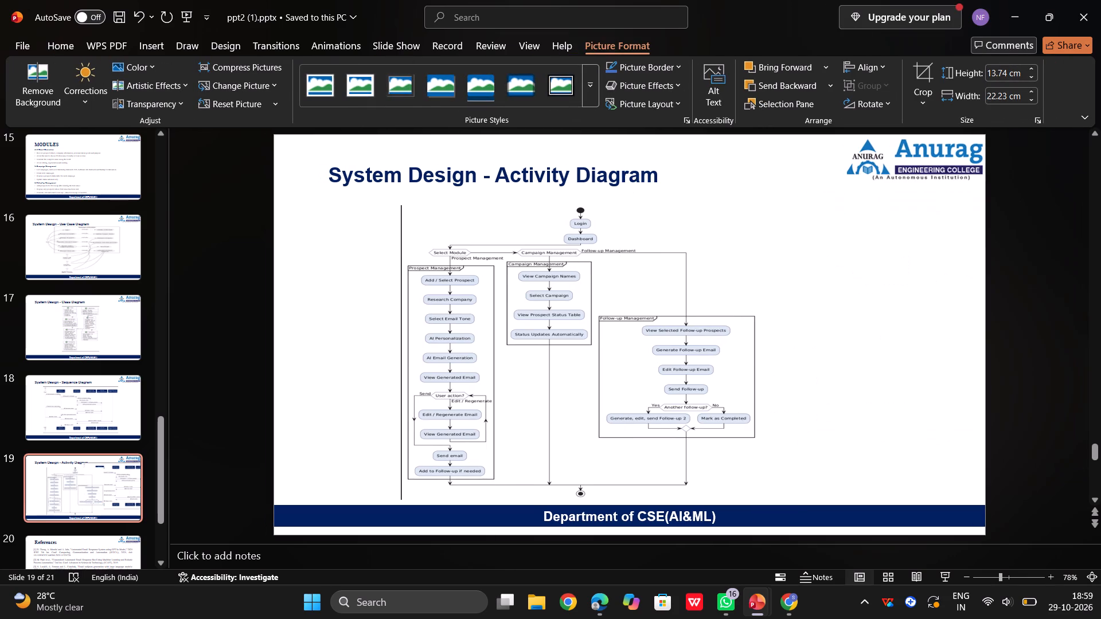
Centre the activity diagram picture under the title on slide 19 and stretch its bottom edge to just above the footer bar.
left_click_drag(663, 297, 715, 291)
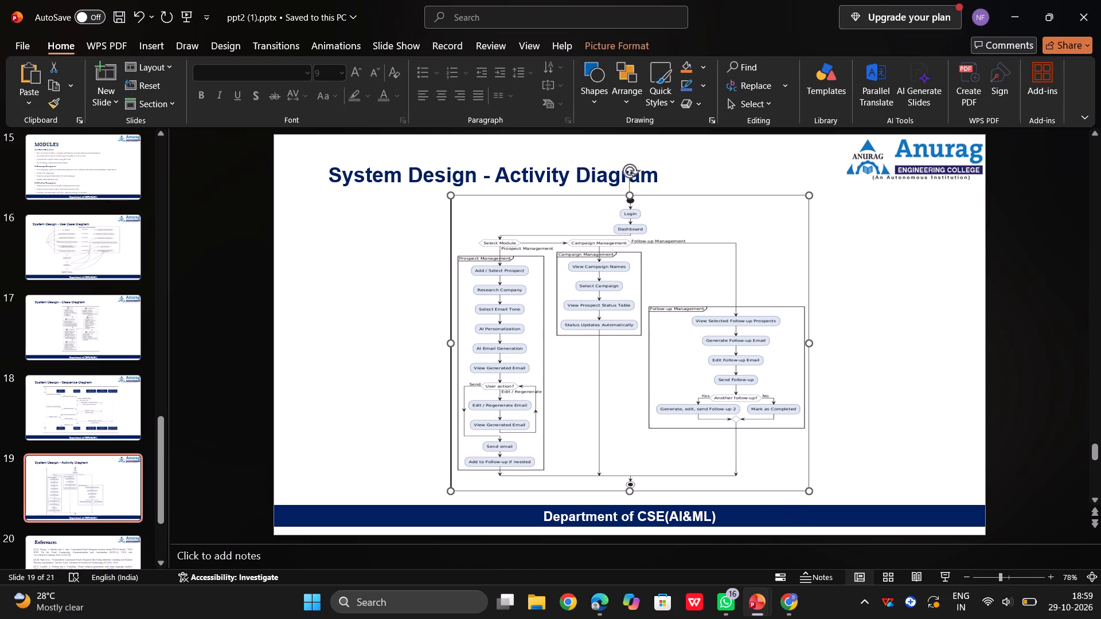
left_click_drag(627, 490, 627, 499)
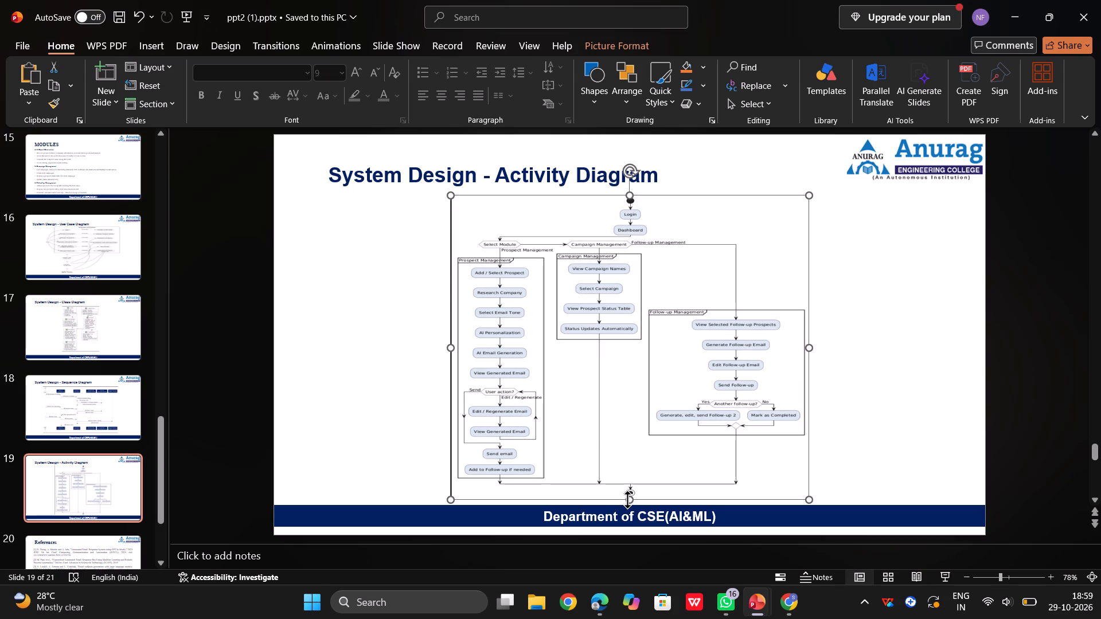
Check the replaced use case, class, sequence and activity diagrams on slides 16 to 19 and the closing slides.
left_click(47, 219)
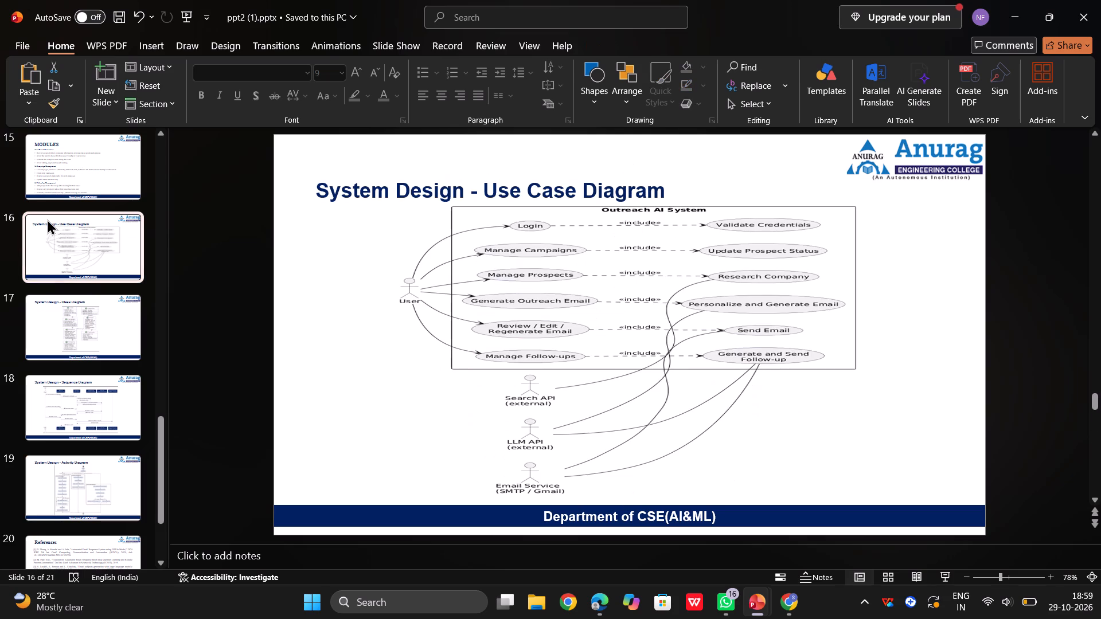
left_click(70, 328)
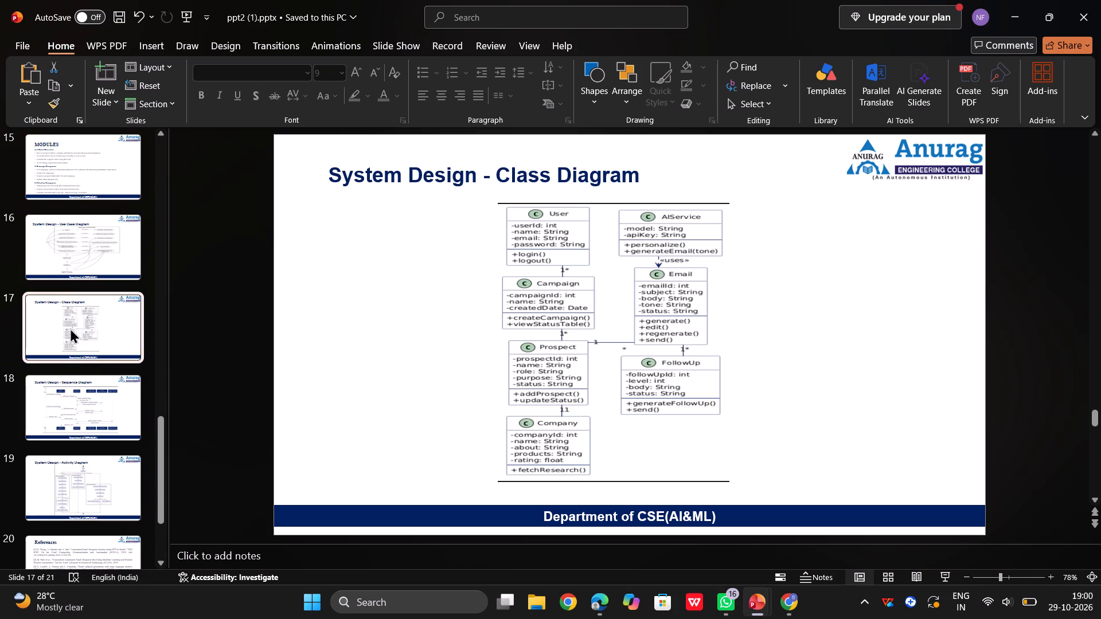
key("Down")
key("Down")
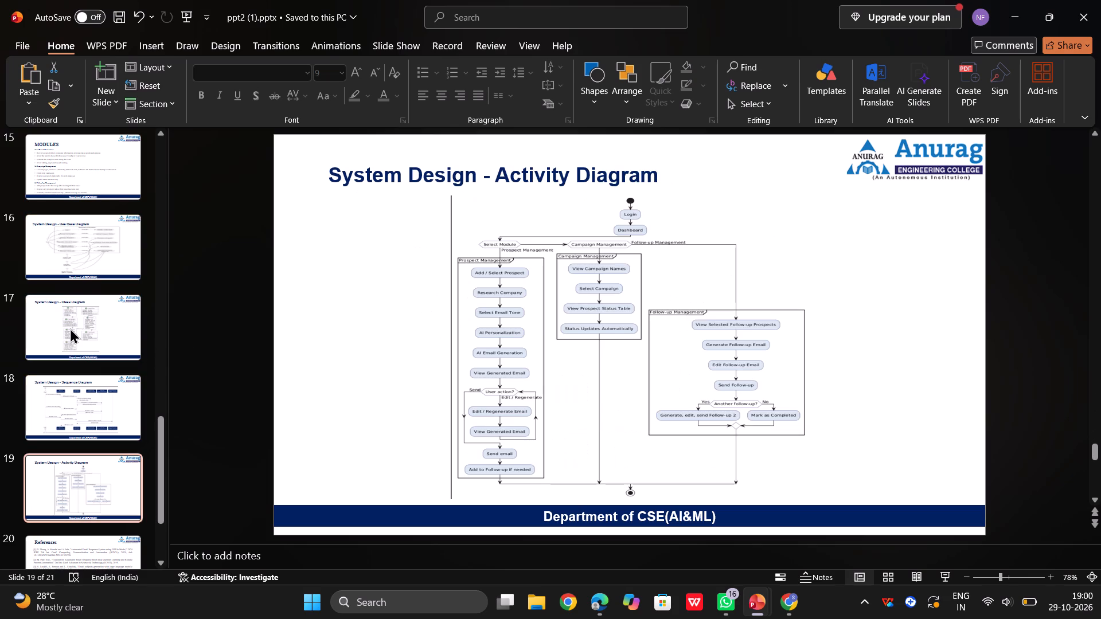
key("Down")
key("Up")
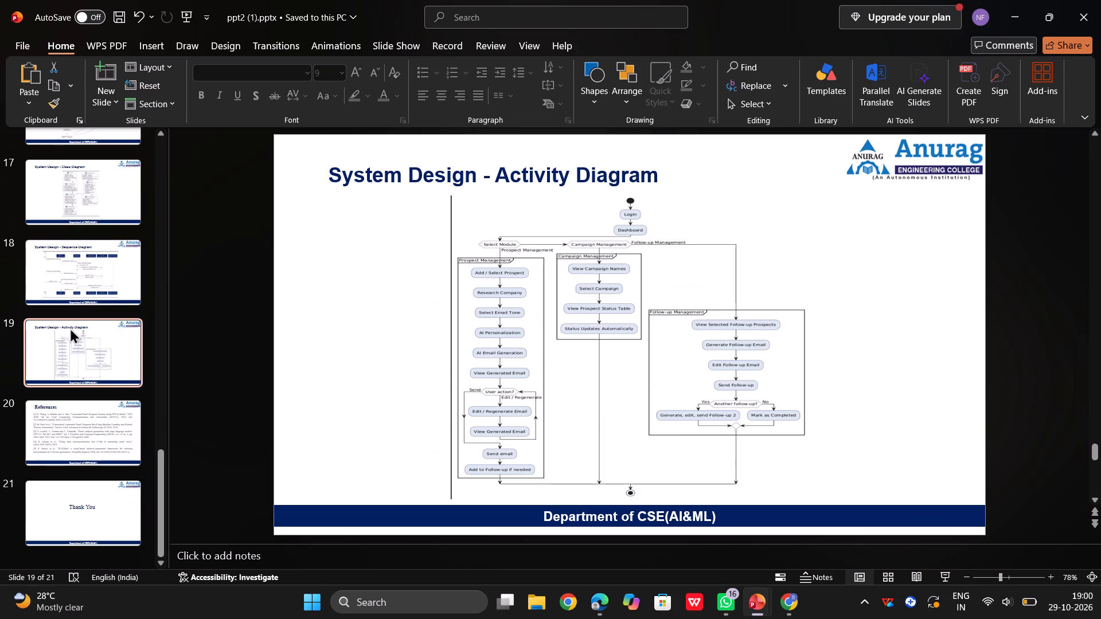
key("Up")
key("Up")
key("Up")
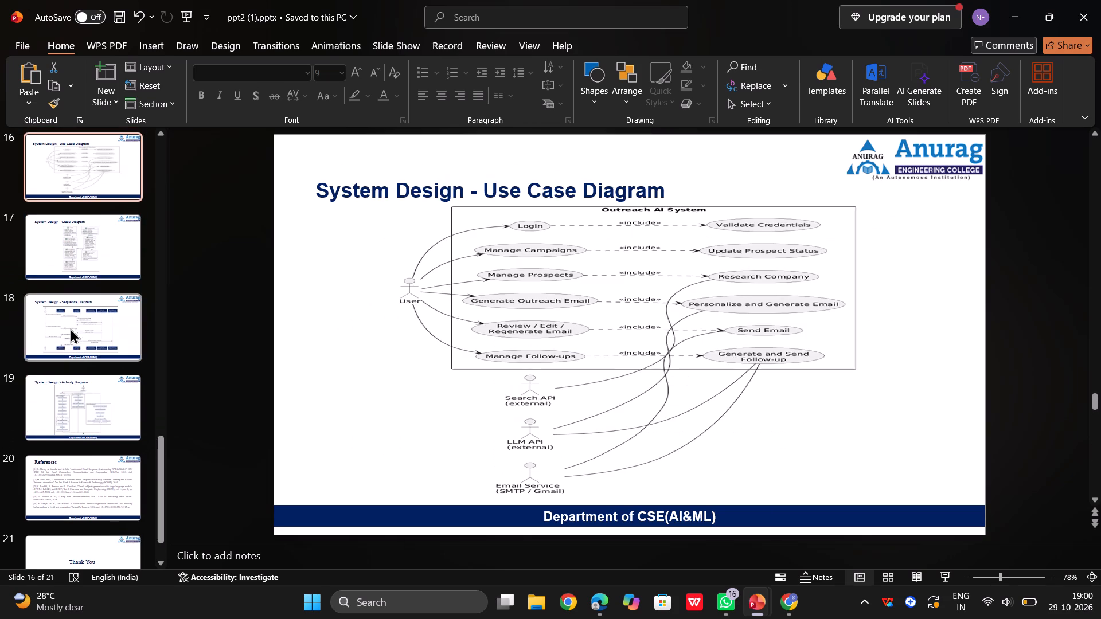
key("Down")
key("Down")
key("Down")
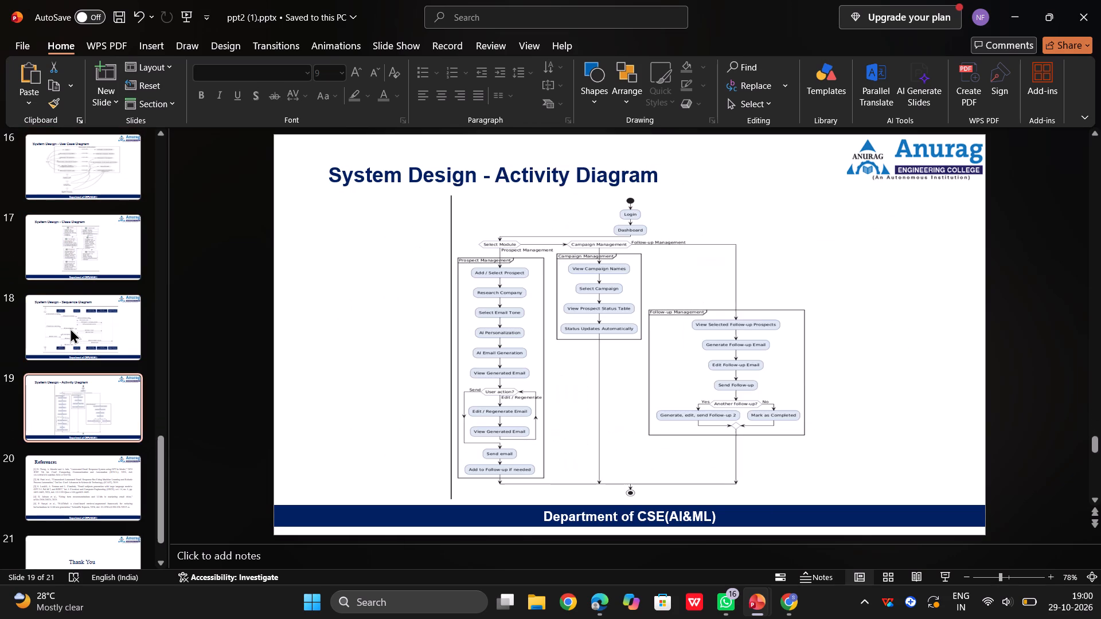
key("Down")
key("Down")
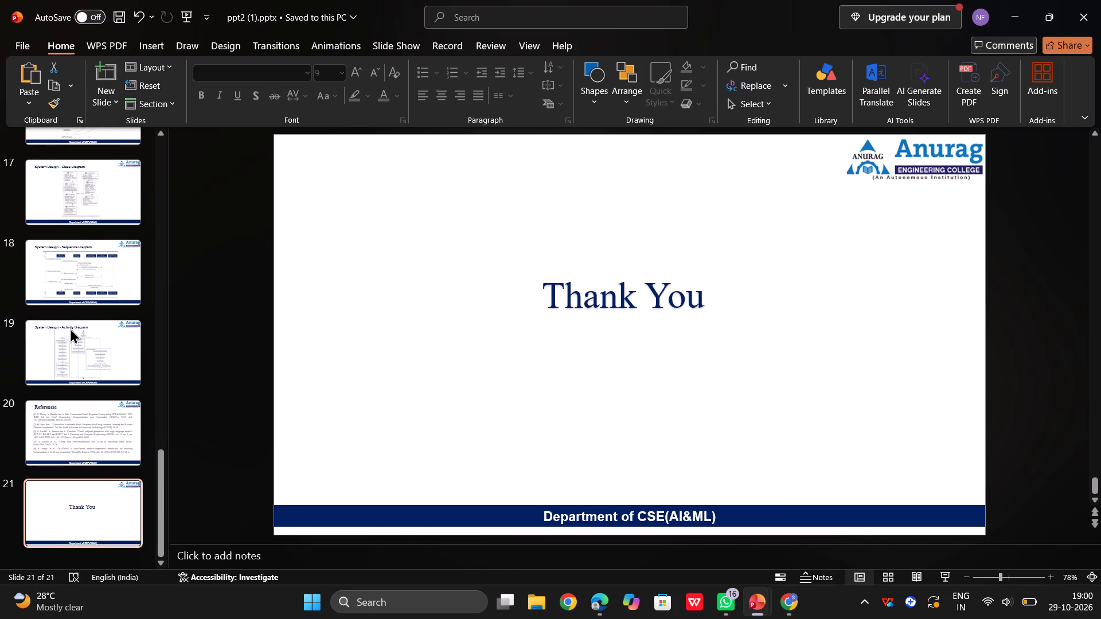
Review the whole deck from the title slide through to the activity diagram on slide 19.
key("Up")
key("Up")
key("Up")
key("Up")
key("Up")
key("Up")
key("Up")
key("Up")
key("Up")
key("Up")
key("Up")
key("Up")
key("Up")
key("Up")
key("Up")
key("Up")
key("Up")
key("Up")
key("Up")
key("Up")
key("Up")
key("Up")
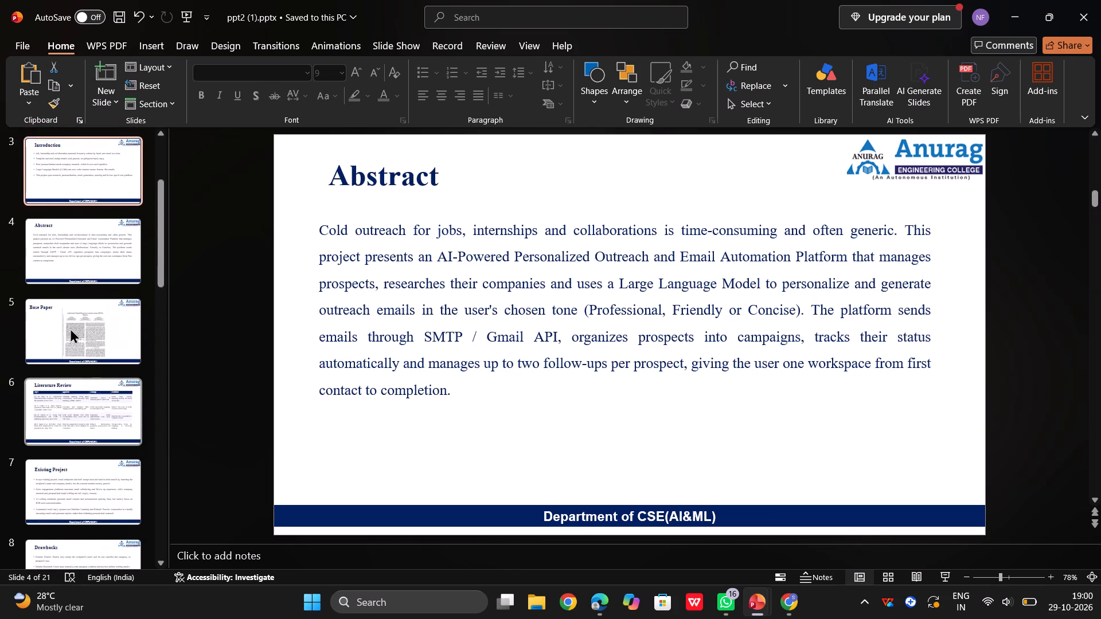
key("Up")
key("Up")
key("Up")
key("Up")
key("Down")
key("Down")
key("Down")
key("Down")
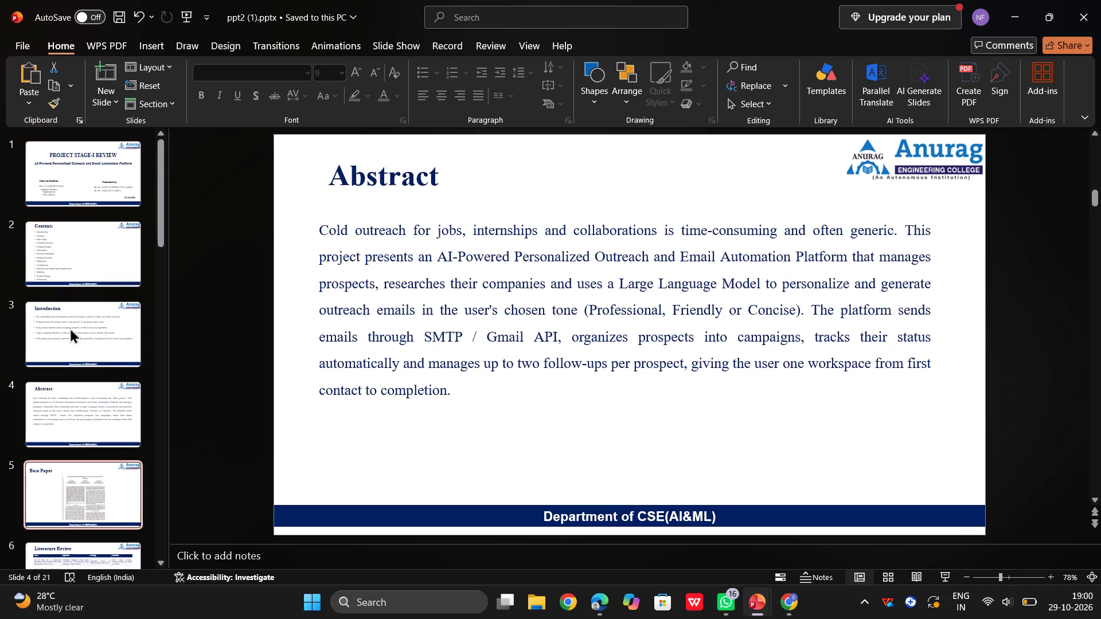
key("Down")
key("Down")
key("Down")
key("Down")
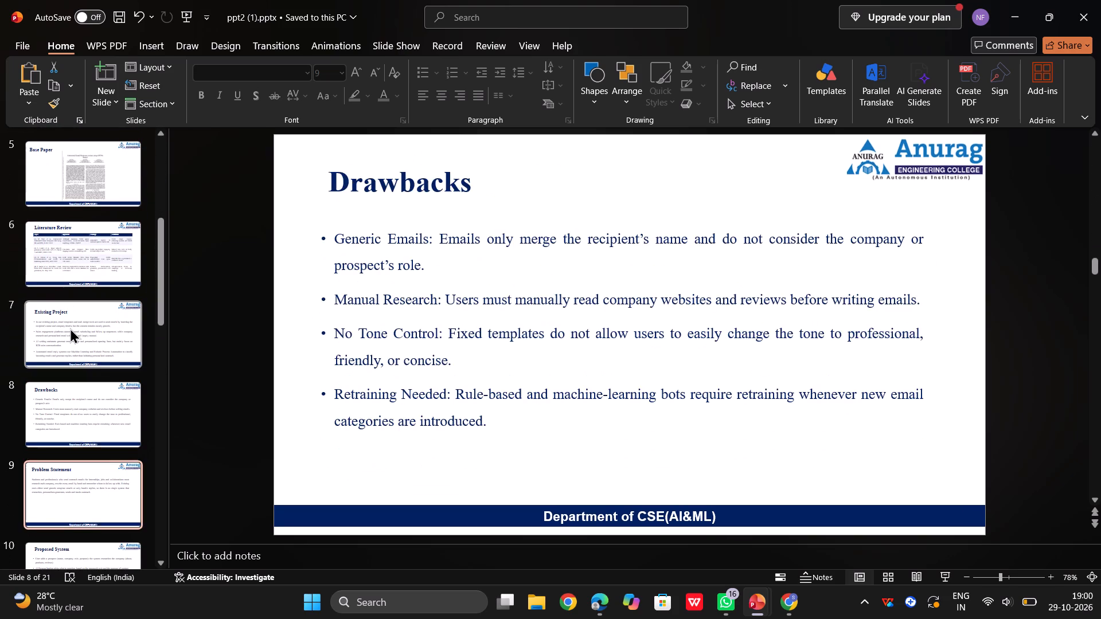
key("Down")
key("Down")
key("Down")
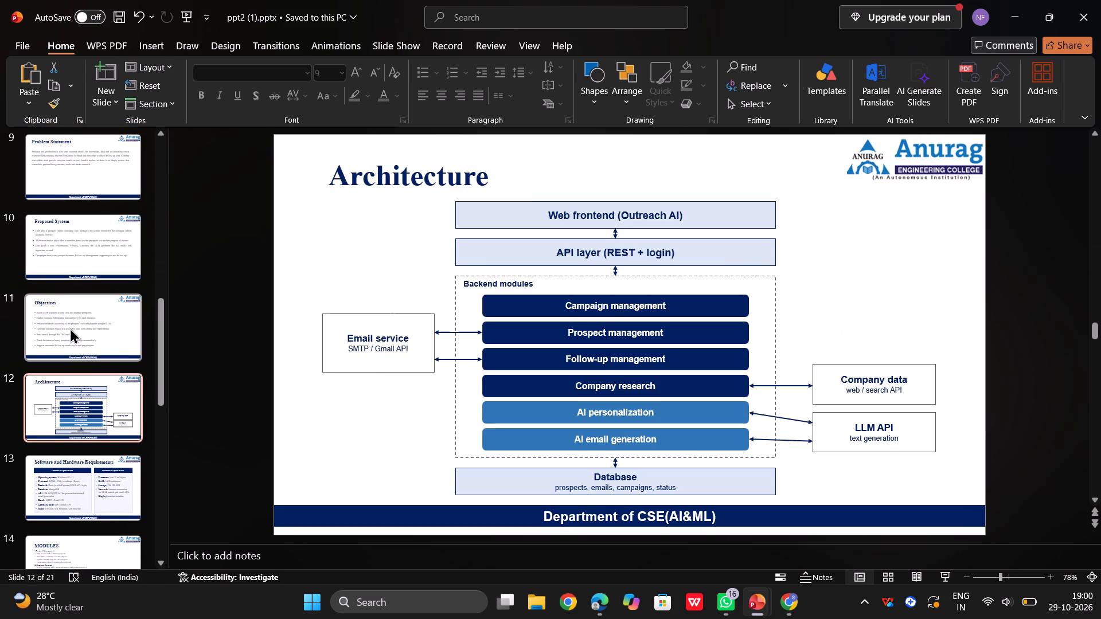
key("Down")
key("Up")
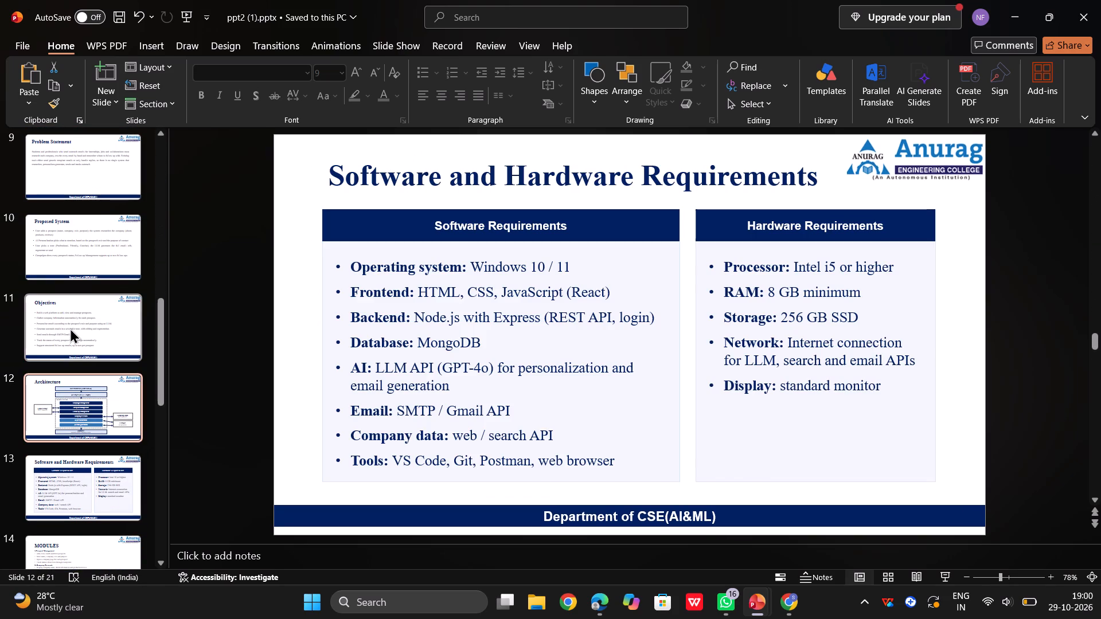
key("Down")
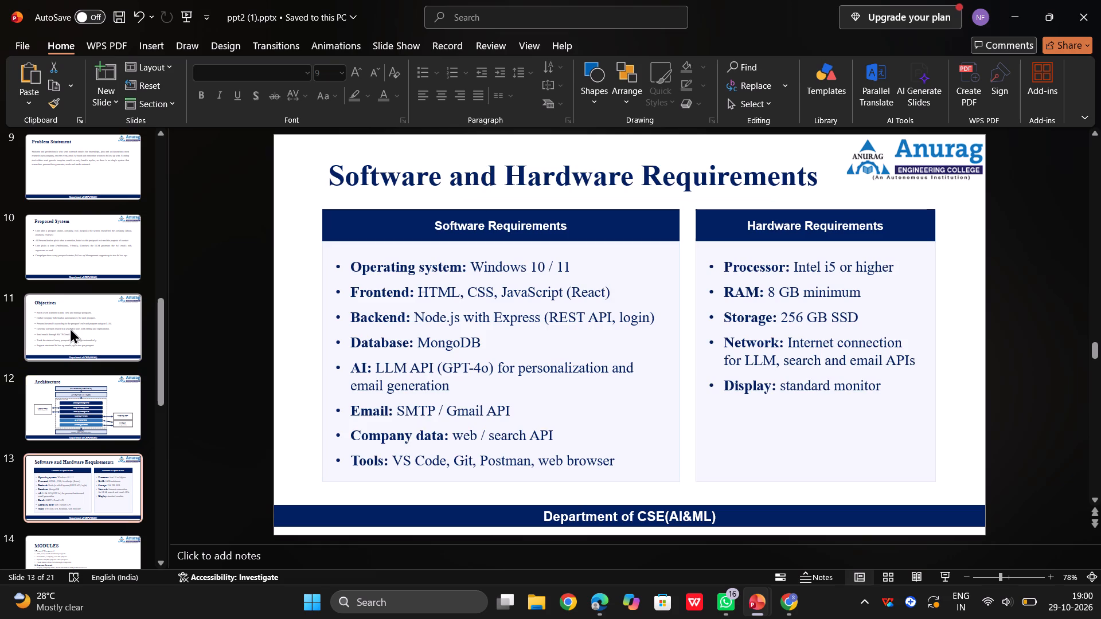
key("Down")
key("Down")
key("Down")
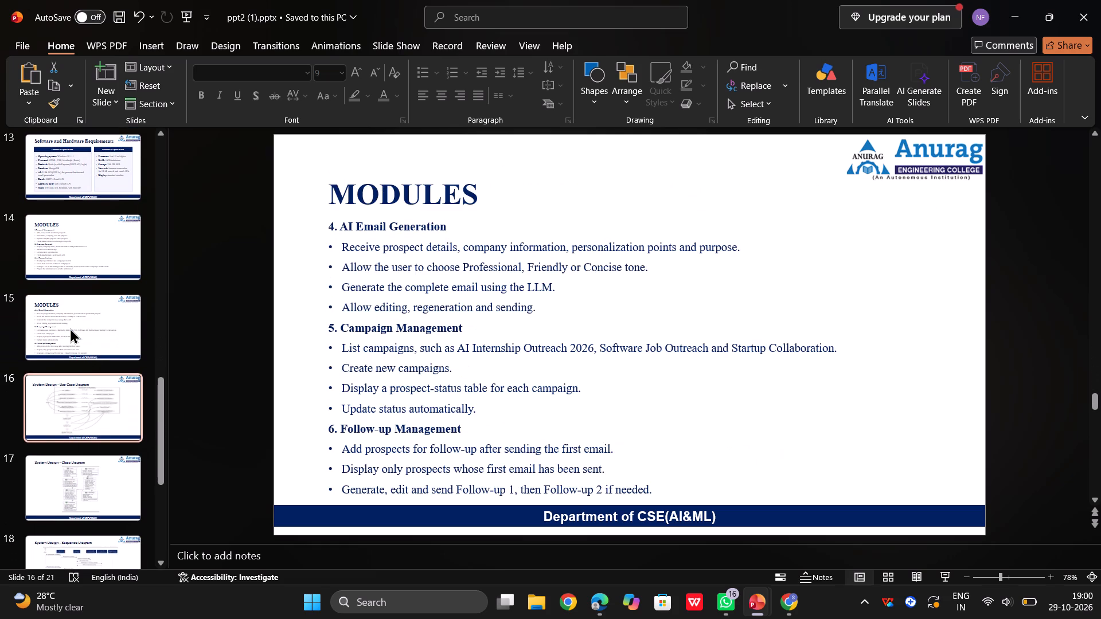
key("Down")
key("Down")
key("Down")
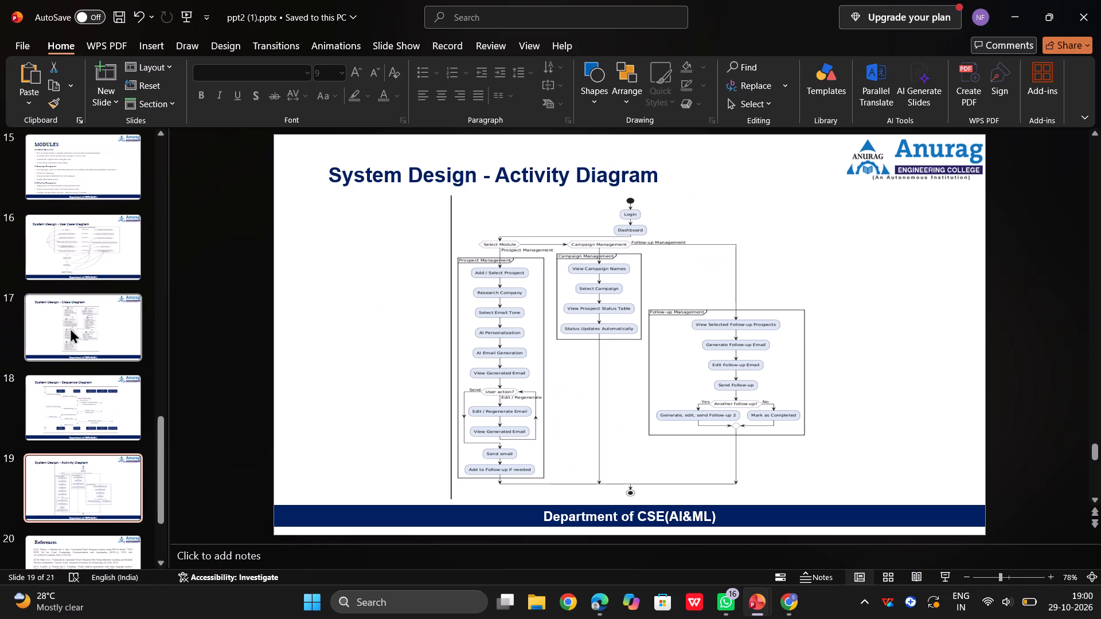
Save the ppt2 (1).pptx presentation.
key("ctrl+s")
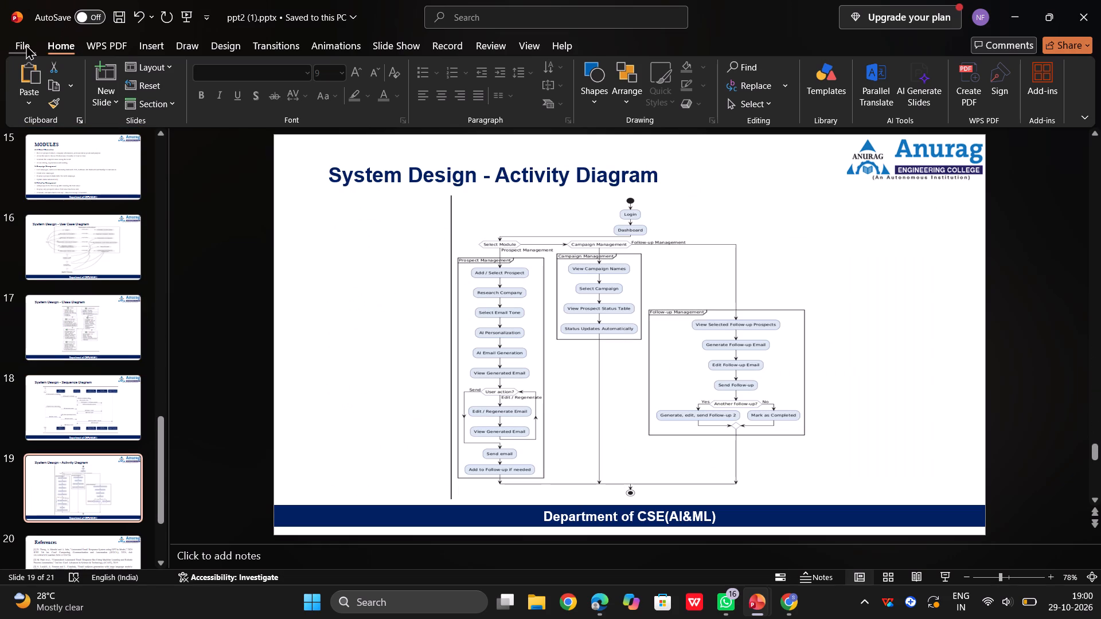
Save a copy of the presentation as a PowerPoint Presentation named pptfinal in the Downloads folder on this PC.
left_click(26, 44)
left_click(67, 343)
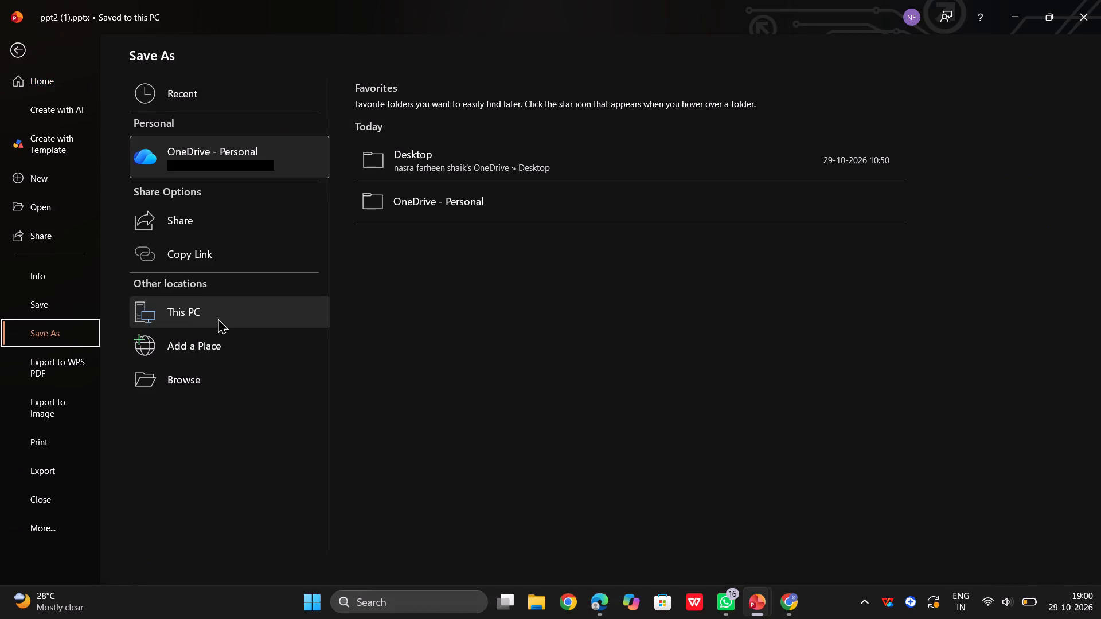
left_click(218, 318)
left_click(438, 160)
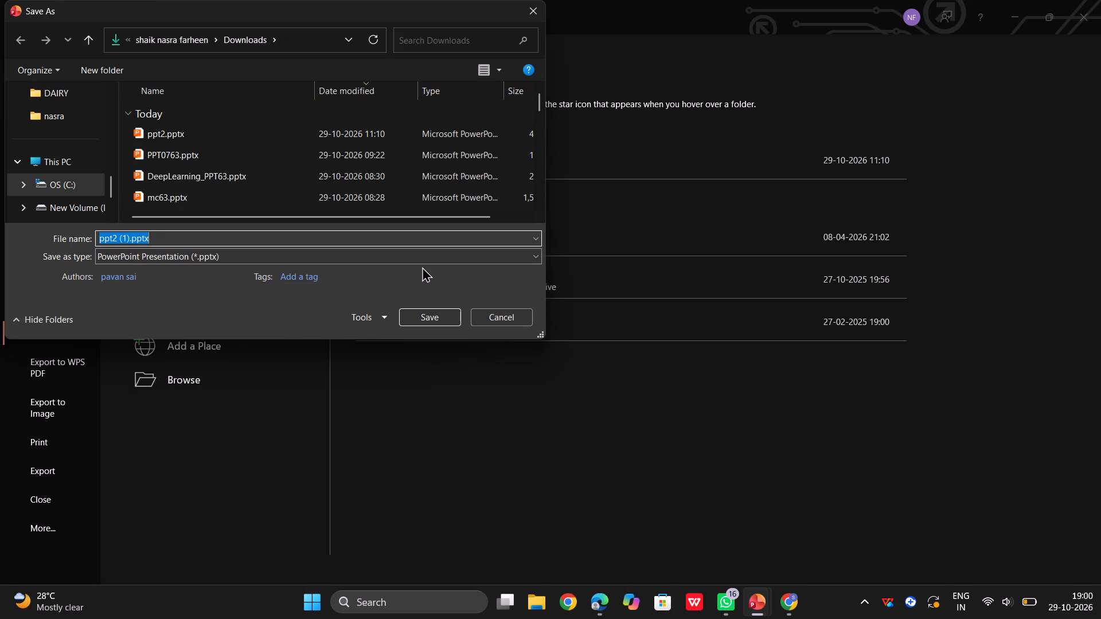
type("ppt")
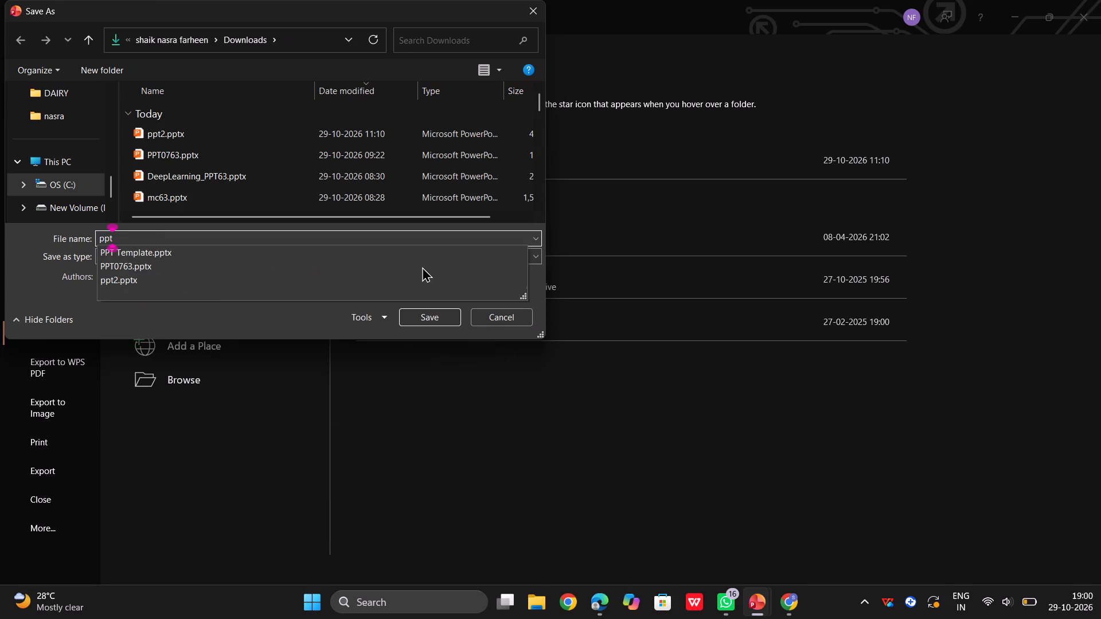
type("final")
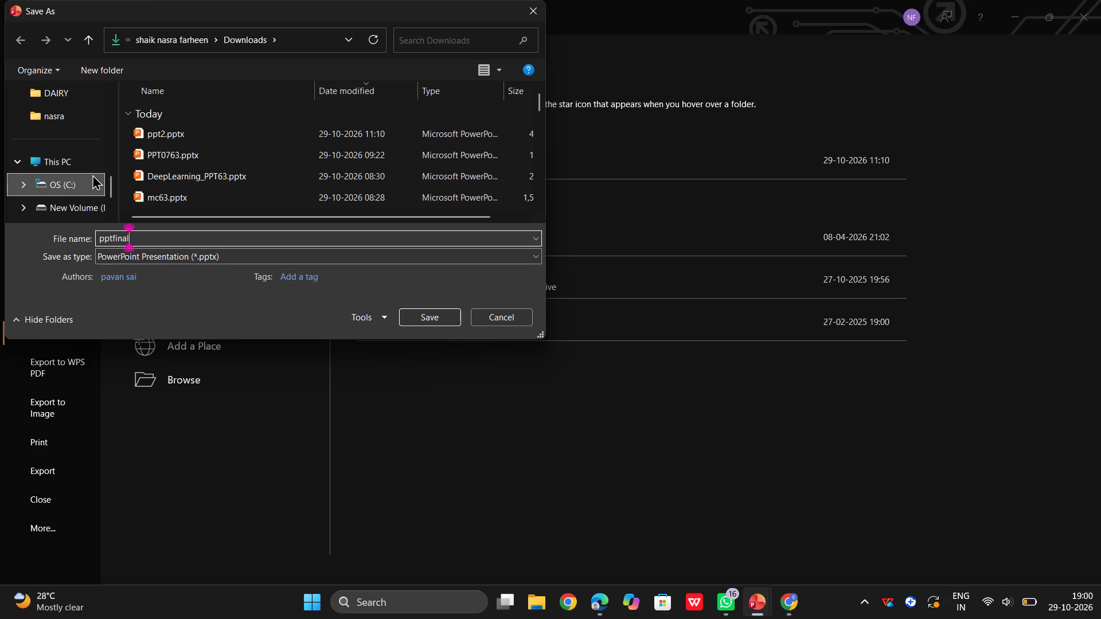
scroll(92, 174, "down", 1)
scroll(80, 122, "up", 1)
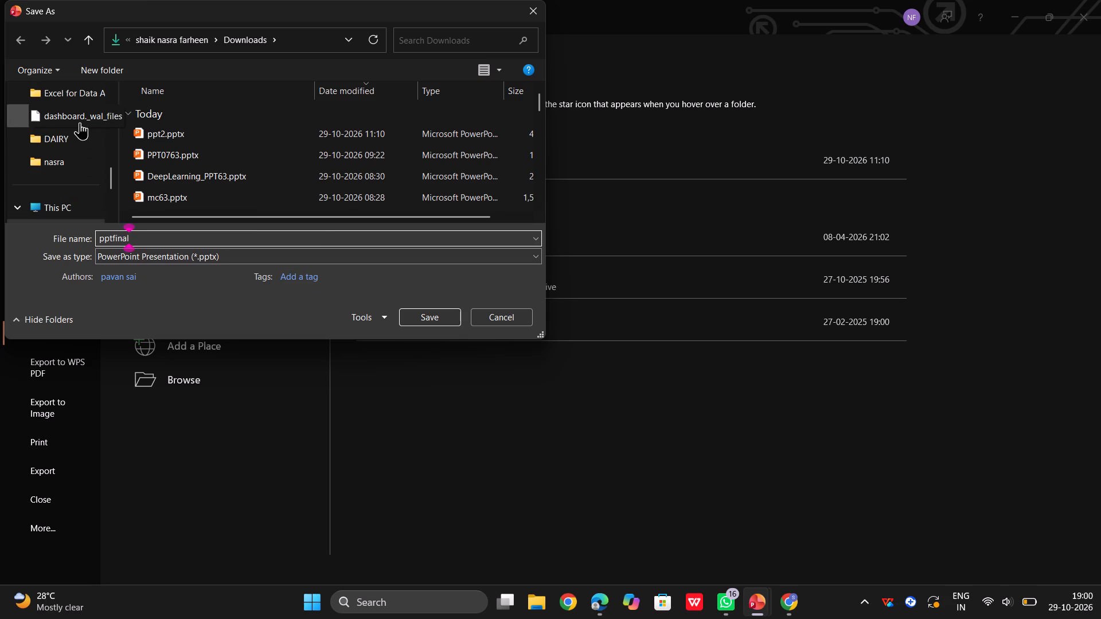
scroll(67, 179, "down", 1)
scroll(67, 179, "up", 1)
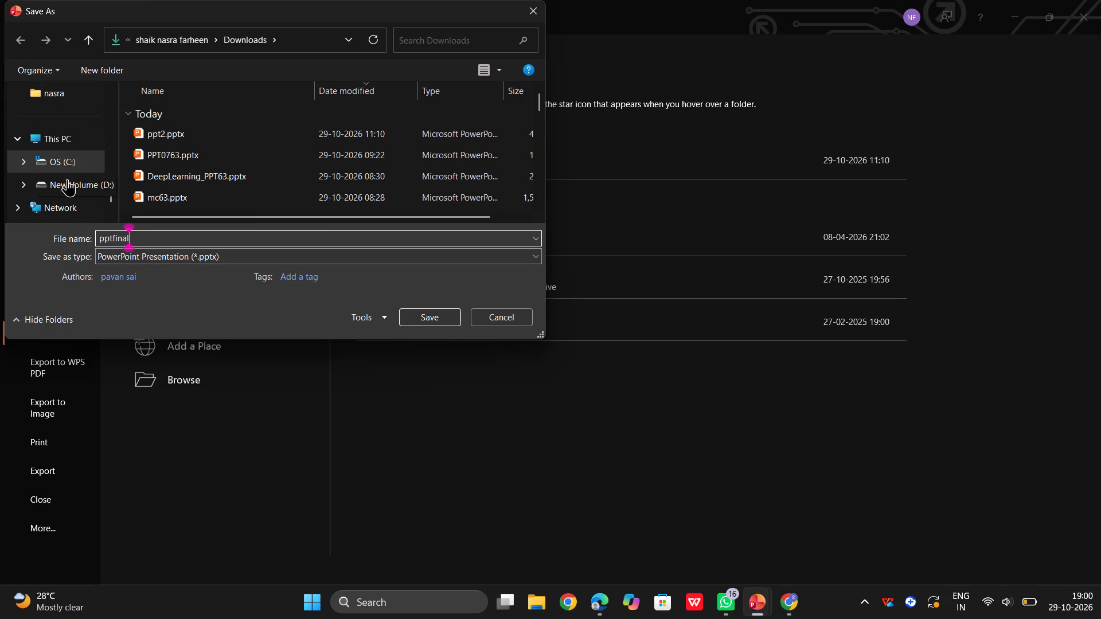
scroll(67, 179, "up", 4)
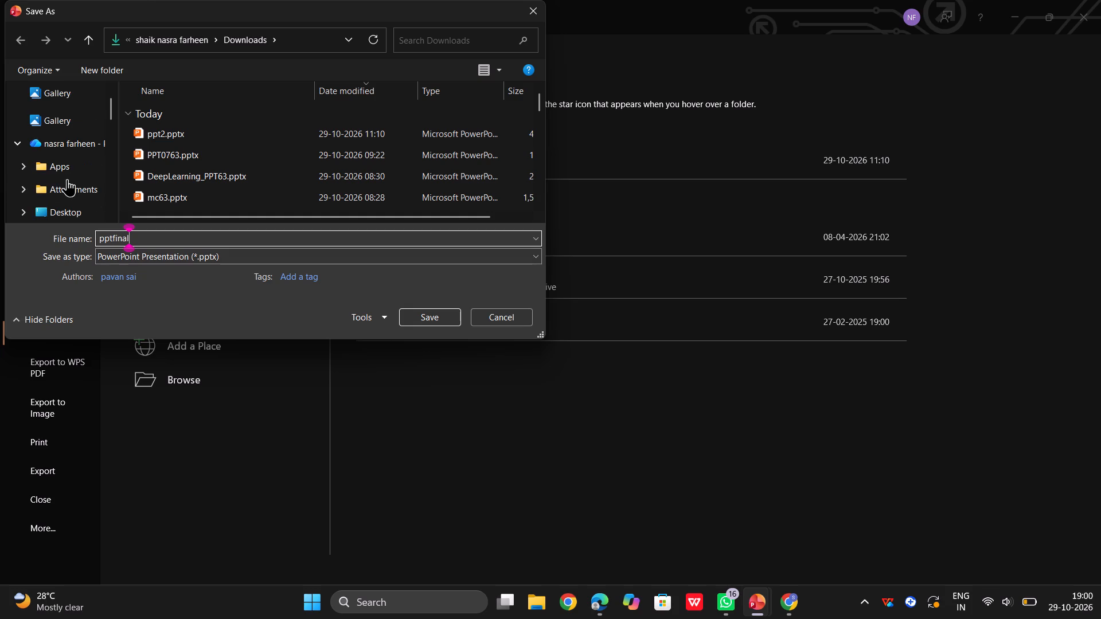
scroll(81, 202, "down", 1)
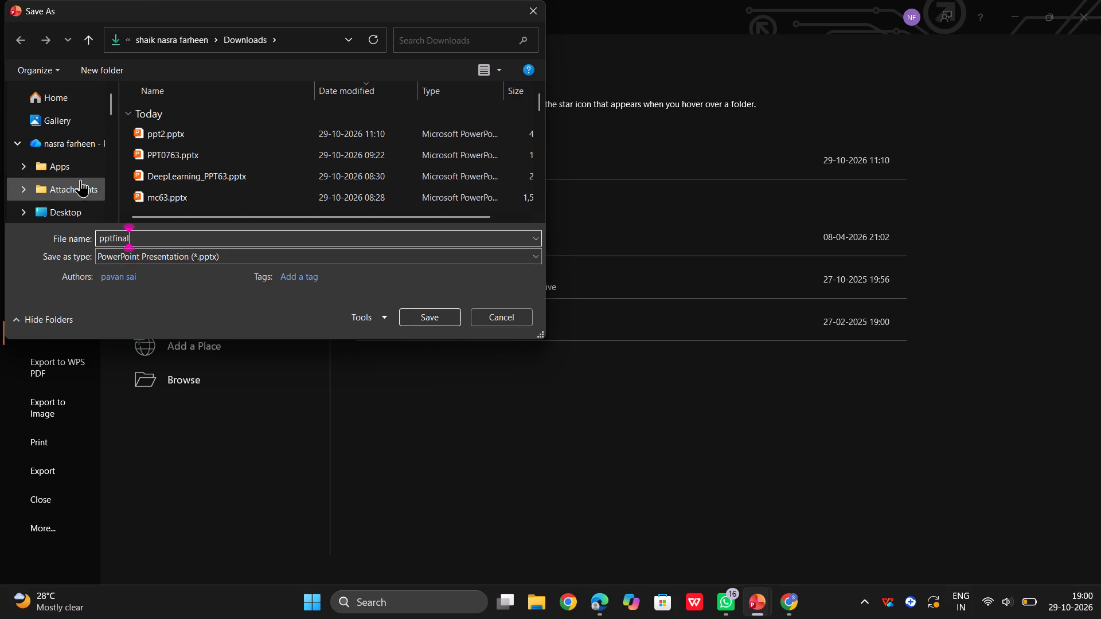
scroll(83, 178, "down", 1)
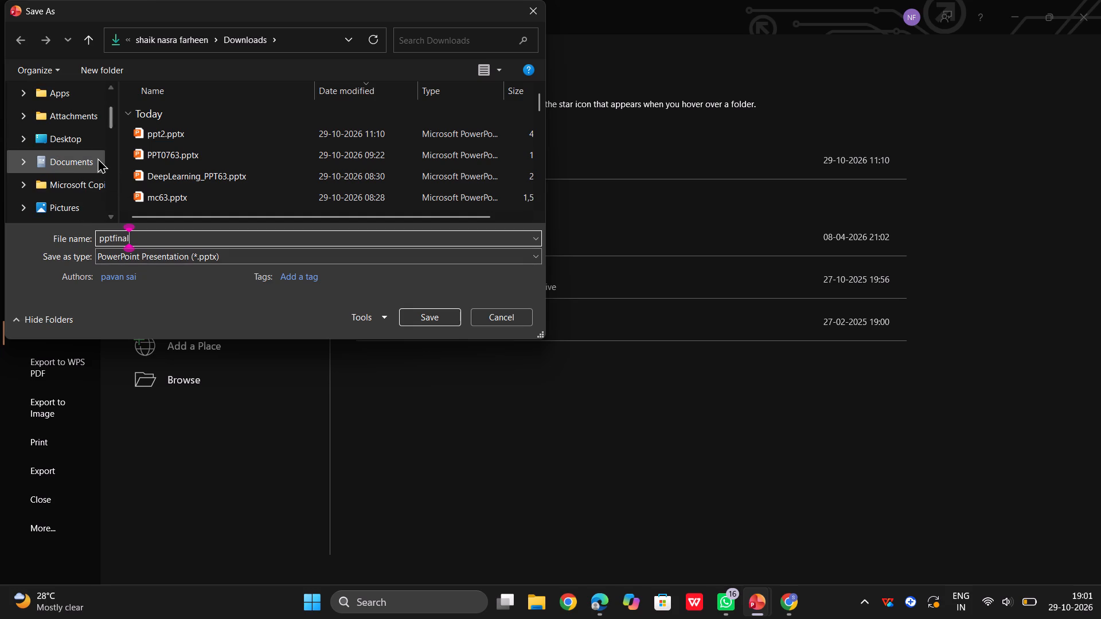
scroll(97, 158, "down", 1)
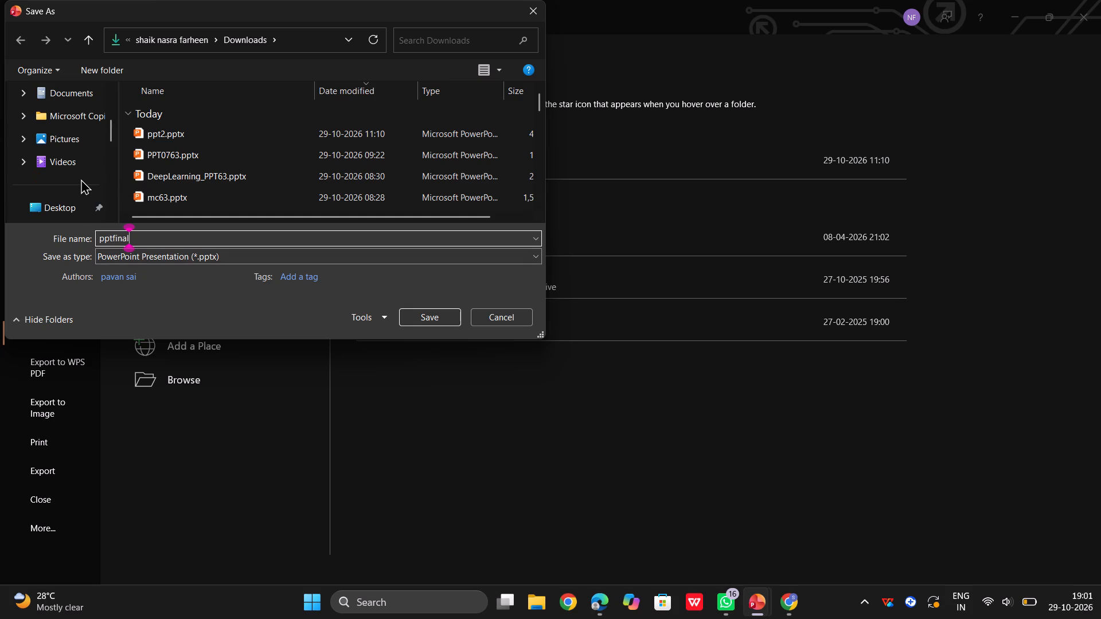
scroll(81, 179, "down", 1)
left_click(70, 97)
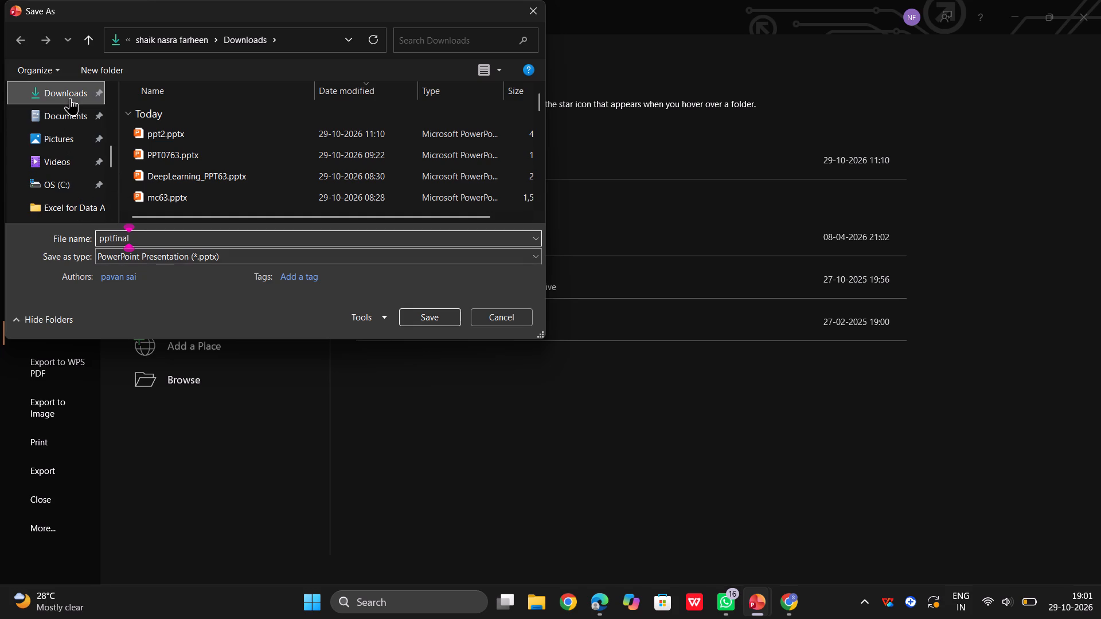
left_click(432, 315)
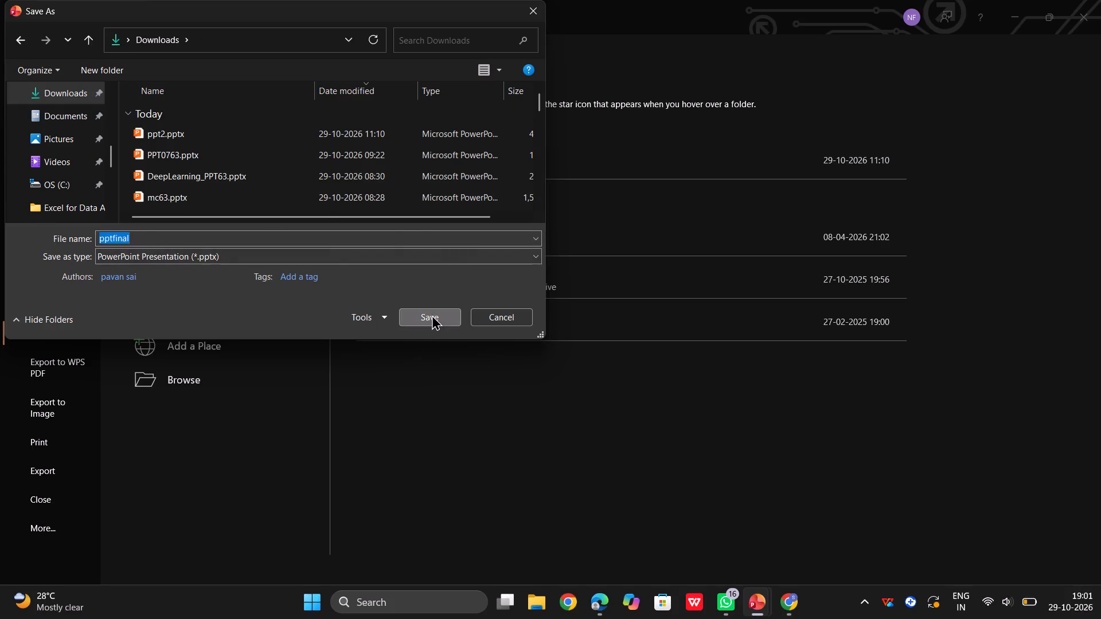